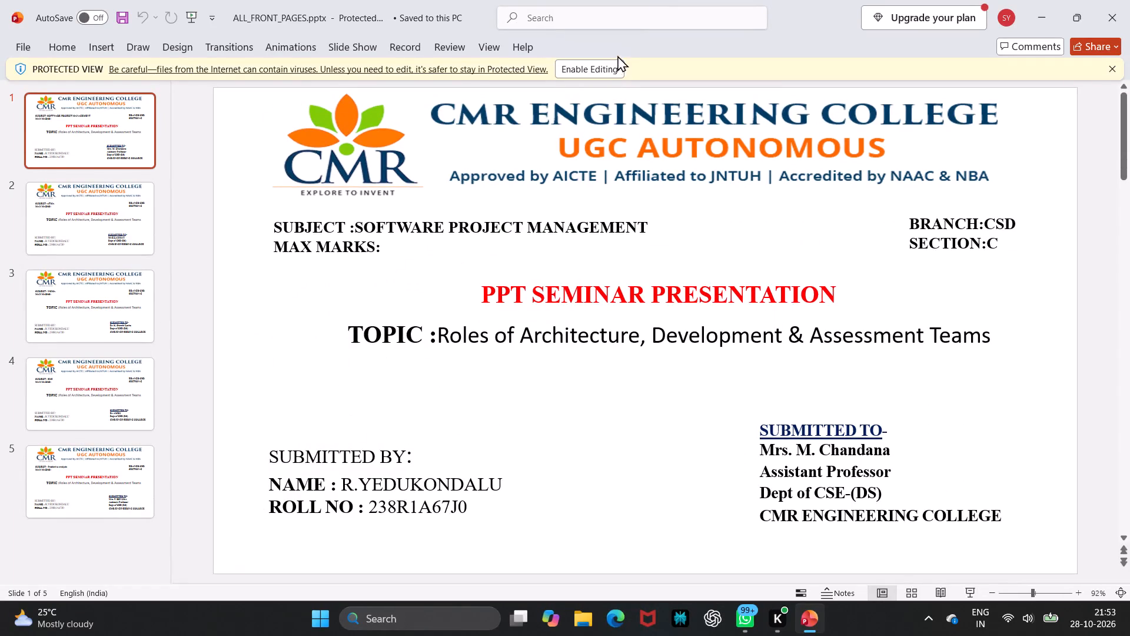
Enable editing of the protected ALL_FRONT_PAGES presentation.
{"action": "left_click", "coordinate": [601, 68]}
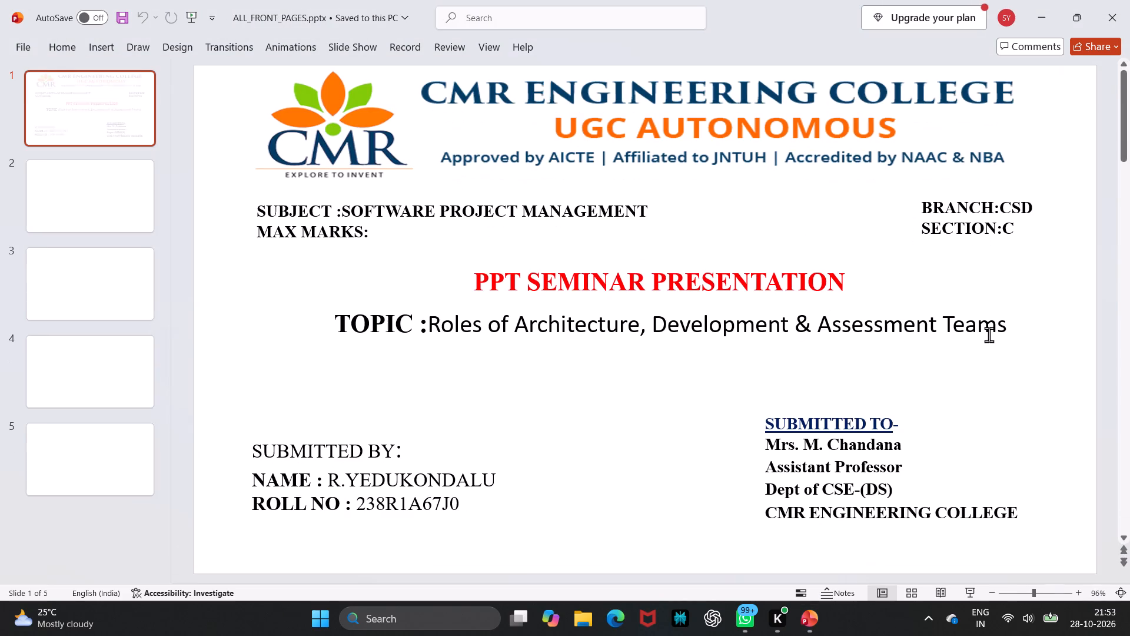
Replace the topic text on slide 1 with METRIC AUTOMATION, keeping the TOPIC label.
{"action": "double_click", "coordinate": [1004, 324]}
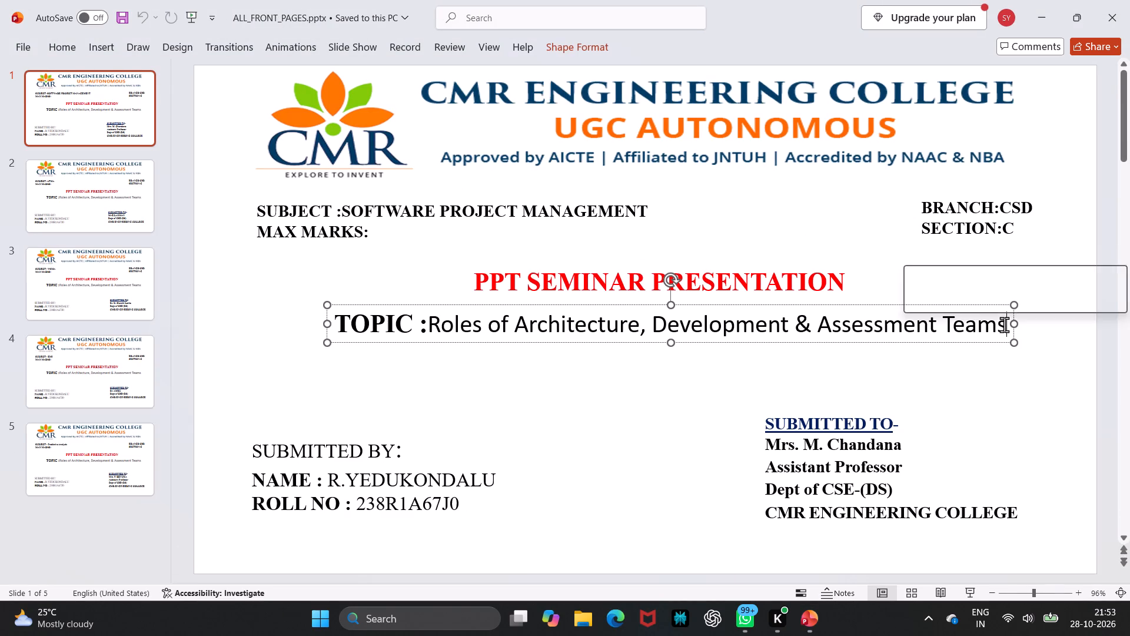
{"action": "key", "text": "ctrl+BackSpace"}
{"action": "key", "text": "ctrl+BackSpace"}
{"action": "key", "text": "ctrl+BackSpace"}
{"action": "key", "text": "ctrl+BackSpace"}
{"action": "key", "text": "ctrl+BackSpace"}
{"action": "key", "text": "ctrl+BackSpace"}
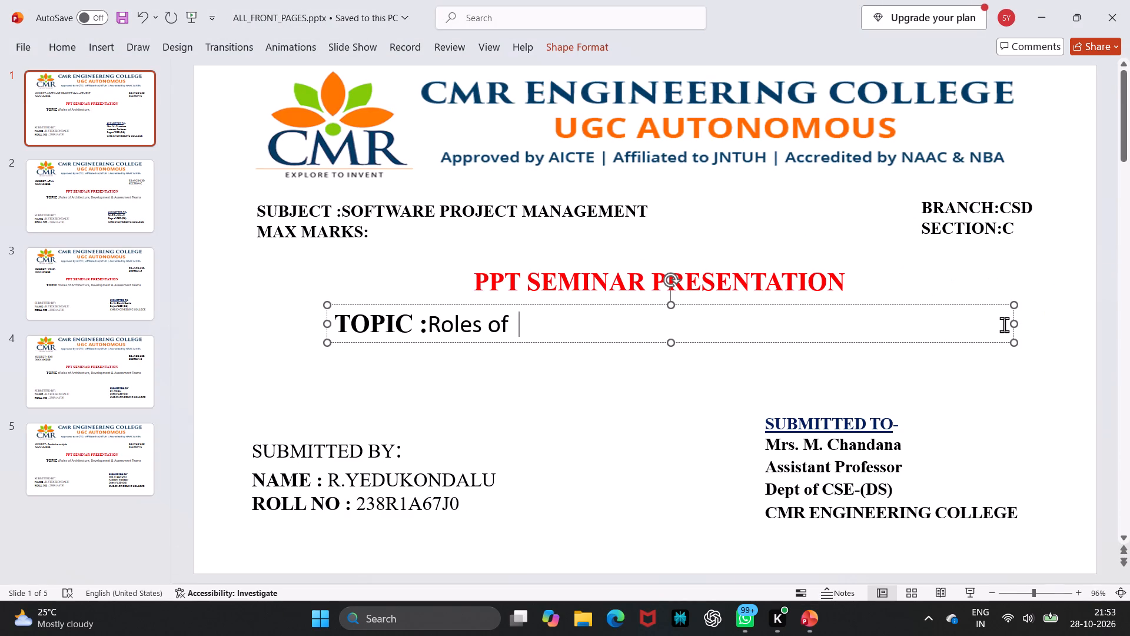
{"action": "key", "text": "ctrl+BackSpace"}
{"action": "key", "text": "ctrl+BackSpace"}
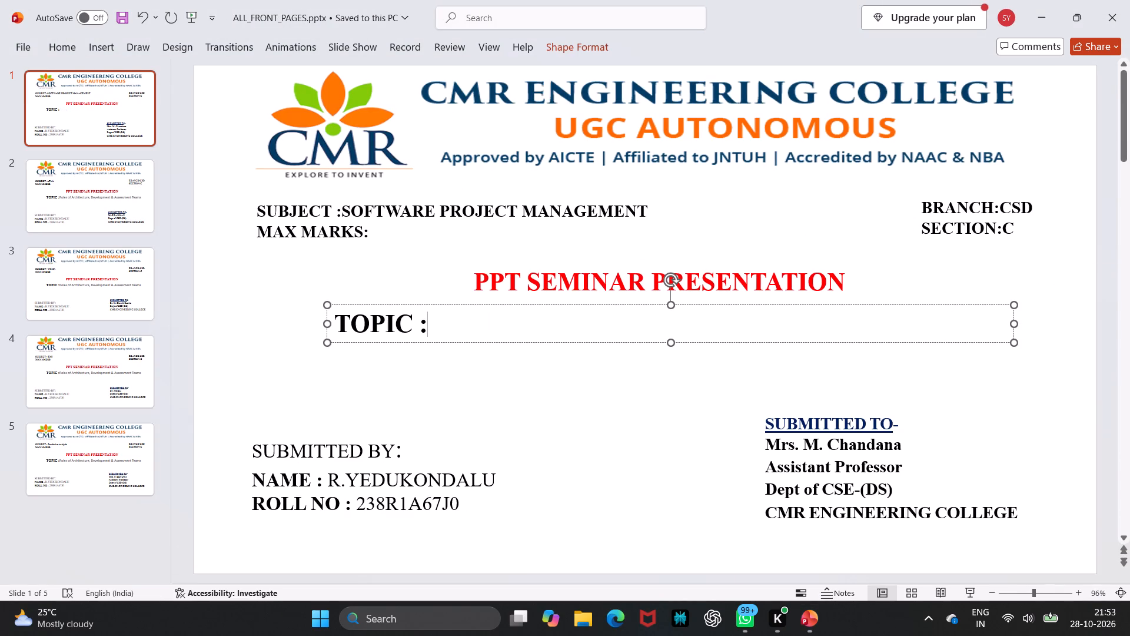
{"action": "type", "text": "METRICS"}
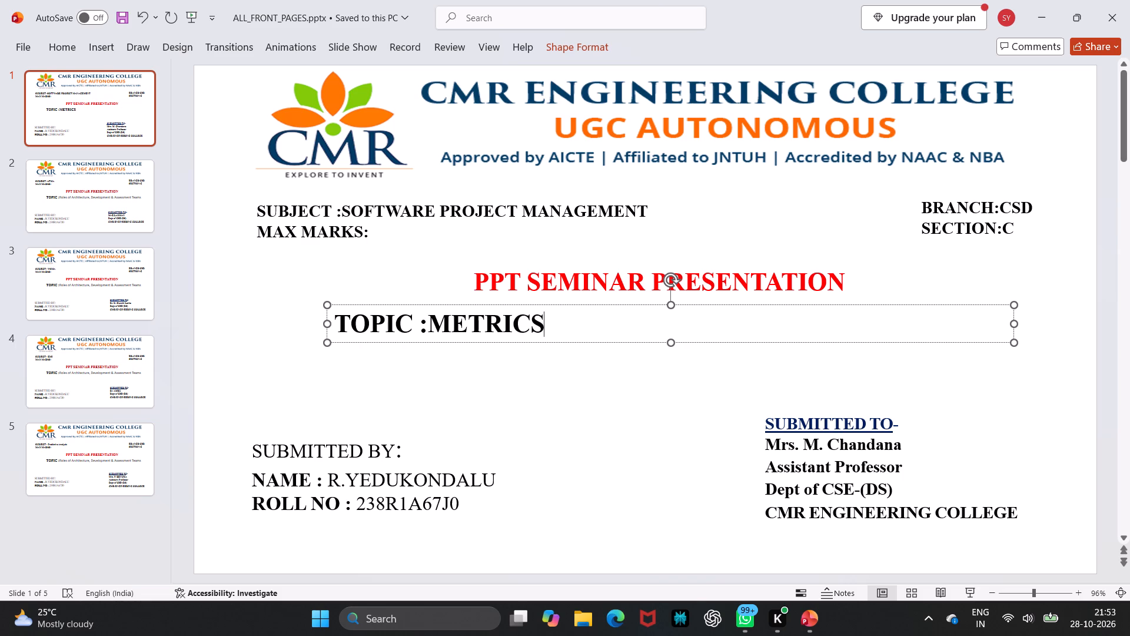
{"action": "key", "text": "BackSpace"}
{"action": "key", "text": "space"}
{"action": "type", "text": "AUTOMATION"}
{"action": "key", "text": "space"}
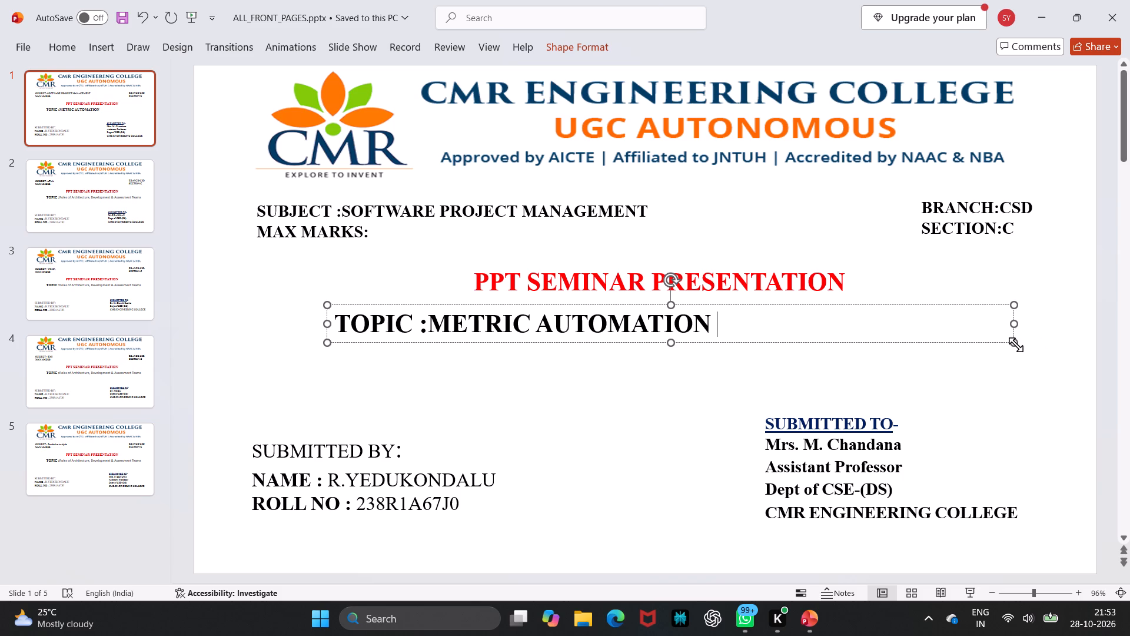
Narrow the topic text box on slide 1 to fit its text and centre it beneath the PPT SEMINAR PRESENTATION heading.
{"action": "left_click_drag", "start_coordinate": [1016, 344], "coordinate": [731, 344]}
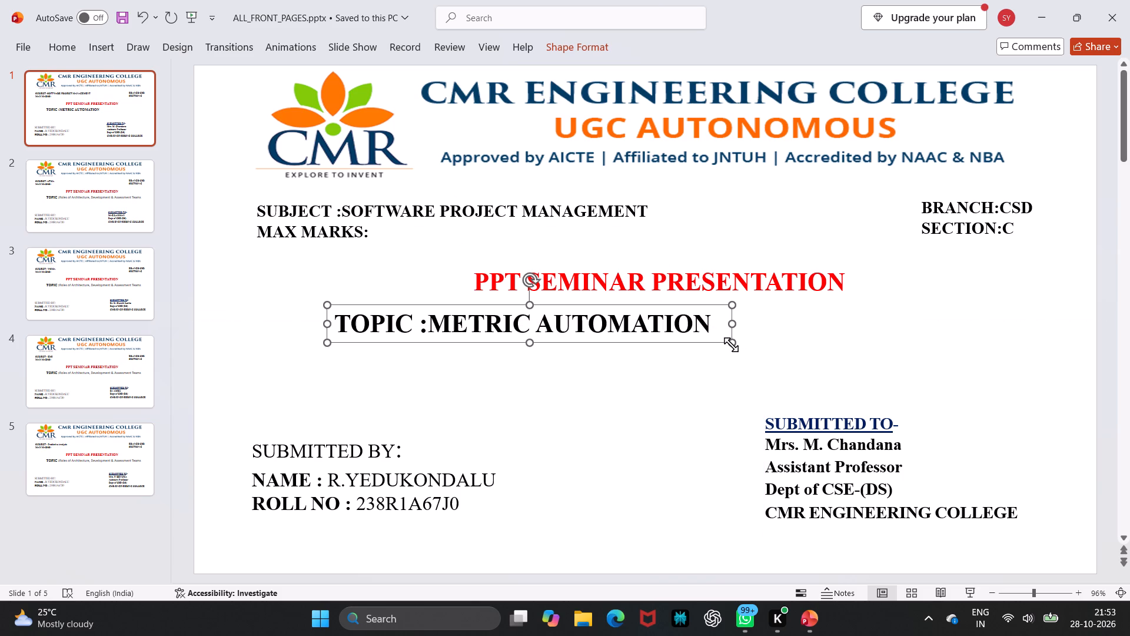
{"action": "left_click_drag", "start_coordinate": [649, 343], "coordinate": [779, 360]}
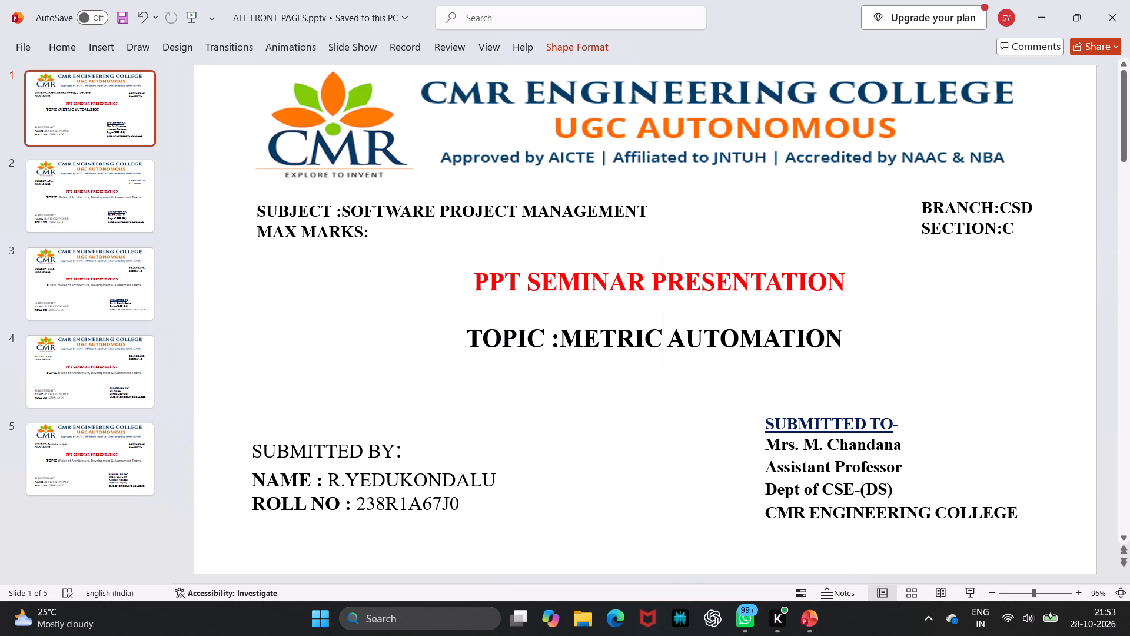
{"action": "left_click_drag", "start_coordinate": [779, 360], "coordinate": [787, 346]}
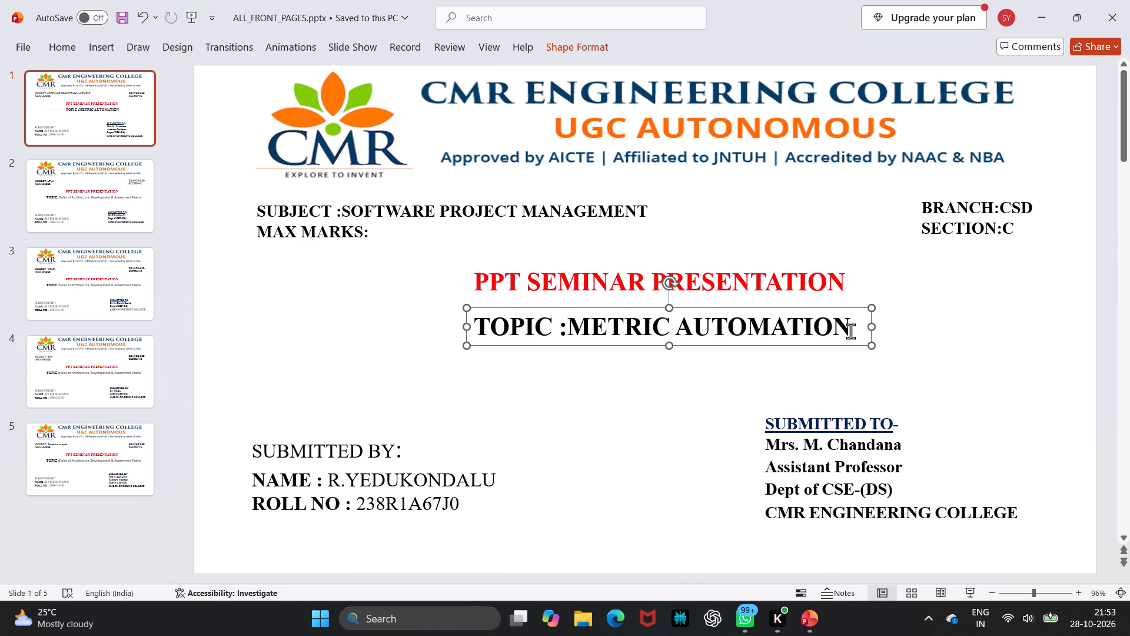
{"action": "left_click", "coordinate": [801, 322]}
Insert a space between the colon and METRIC in the topic line on slide 1.
{"action": "left_click", "coordinate": [568, 330]}
{"action": "key", "text": "space"}
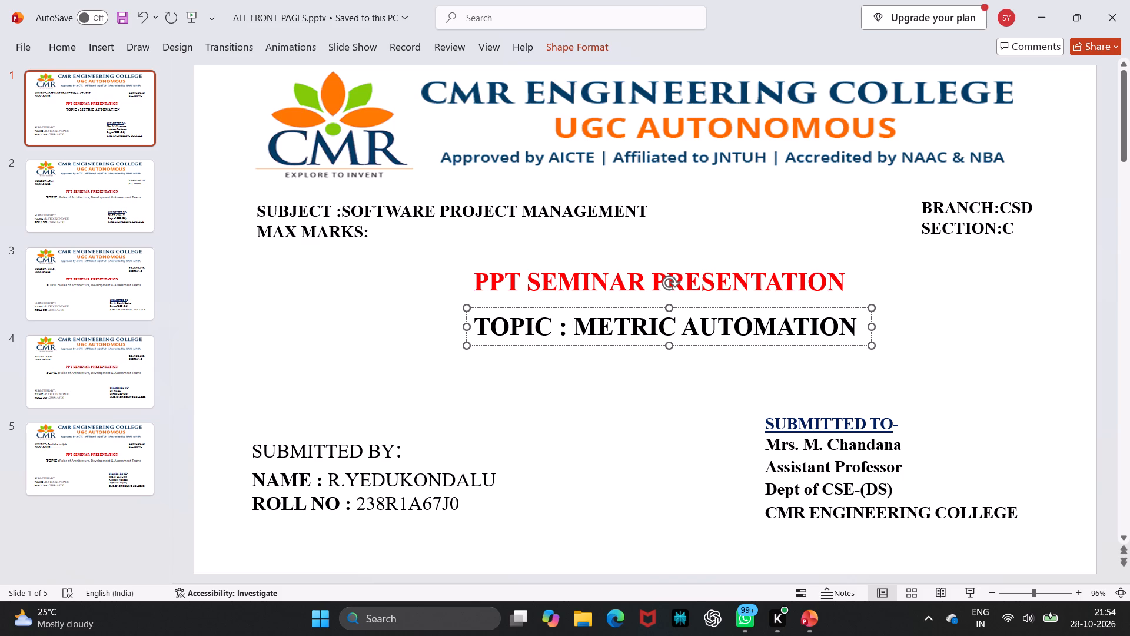
Replace the student name after the NAME label on slide 1 with the new submitter's initial and name in capitals.
{"action": "left_click", "coordinate": [494, 479]}
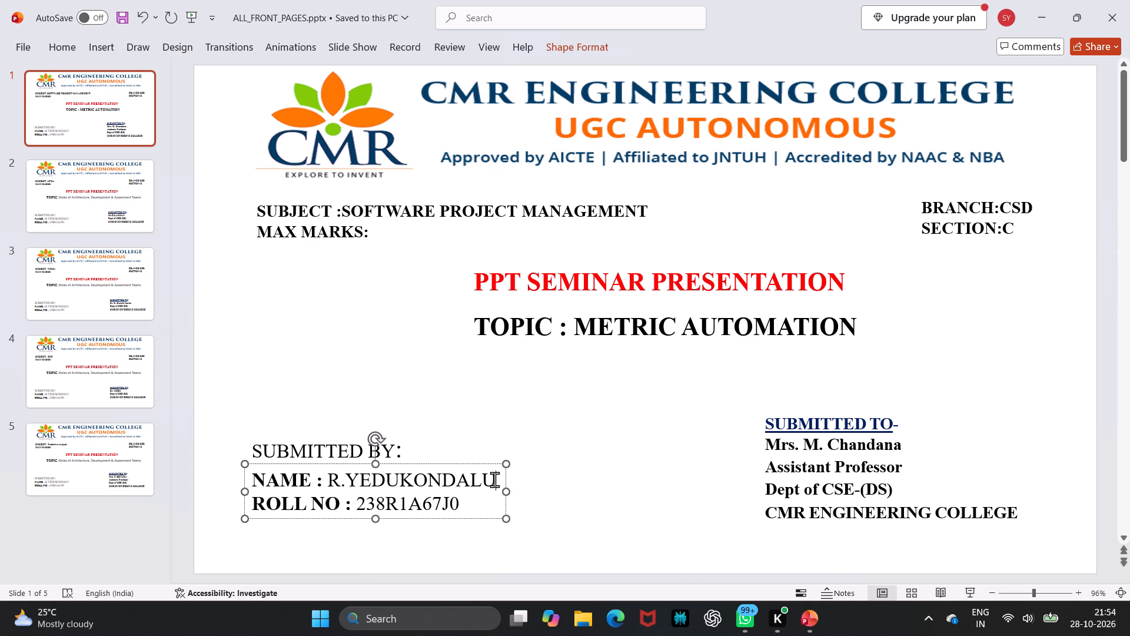
{"action": "key", "text": "ctrl+BackSpace"}
{"action": "key", "text": "BackSpace"}
{"action": "key", "text": "BackSpace"}
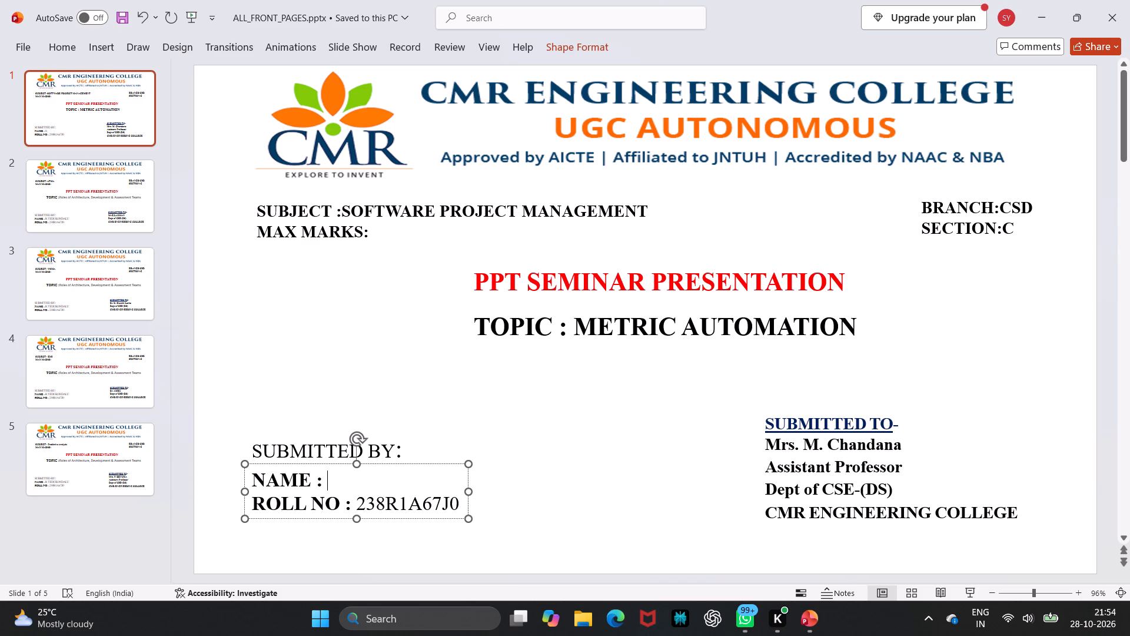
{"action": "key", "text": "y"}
{"action": "key", "text": "BackSpace"}
{"action": "key", "text": "ctrl+z"}
{"action": "key", "text": "ctrl+z"}
{"action": "key", "text": "ctrl+z"}
{"action": "key", "text": "Left"}
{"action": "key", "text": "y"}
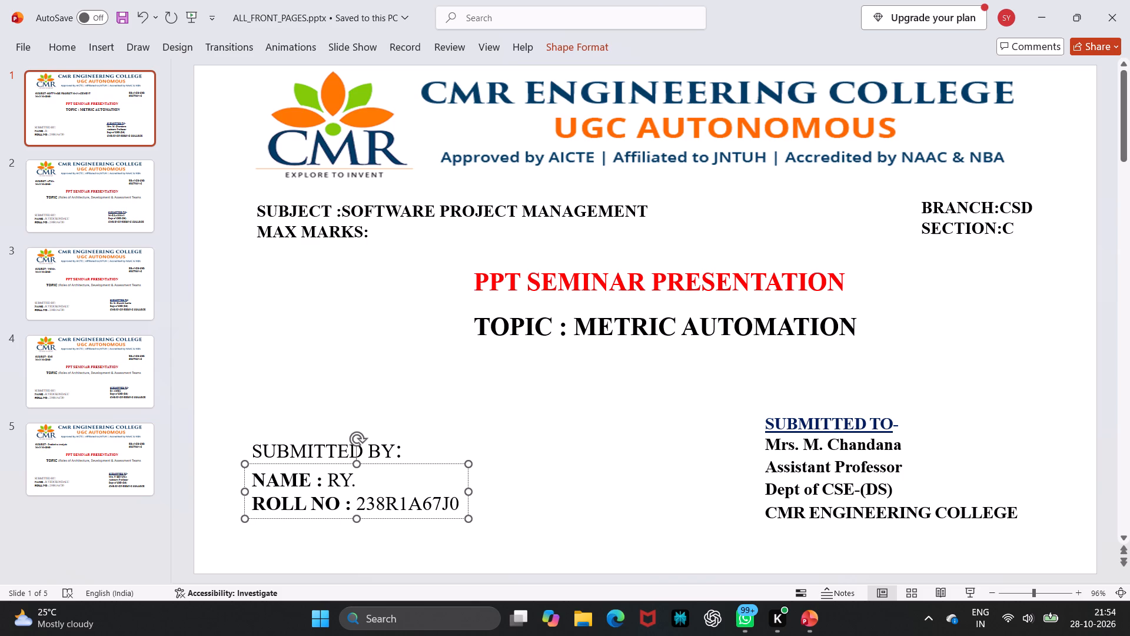
{"action": "key", "text": "Left"}
{"action": "key", "text": "BackSpace"}
{"action": "key", "text": "Right"}
{"action": "key", "text": "Right"}
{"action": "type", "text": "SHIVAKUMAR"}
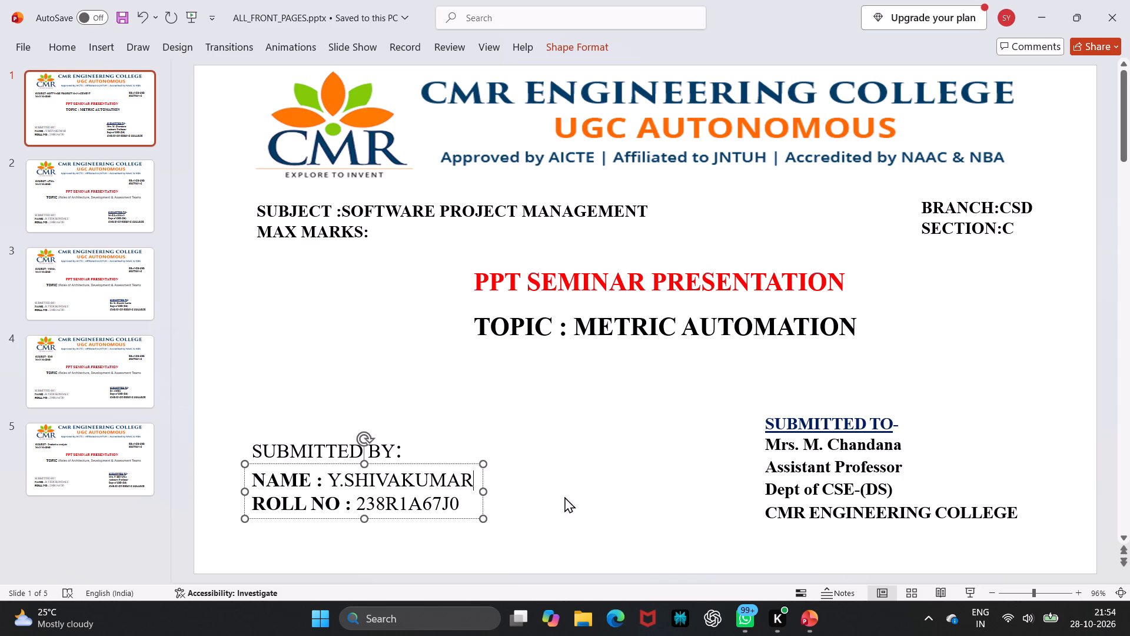
Replace the last two characters of the ROLL NO entry on slide 1 to match the new submitter's roll number.
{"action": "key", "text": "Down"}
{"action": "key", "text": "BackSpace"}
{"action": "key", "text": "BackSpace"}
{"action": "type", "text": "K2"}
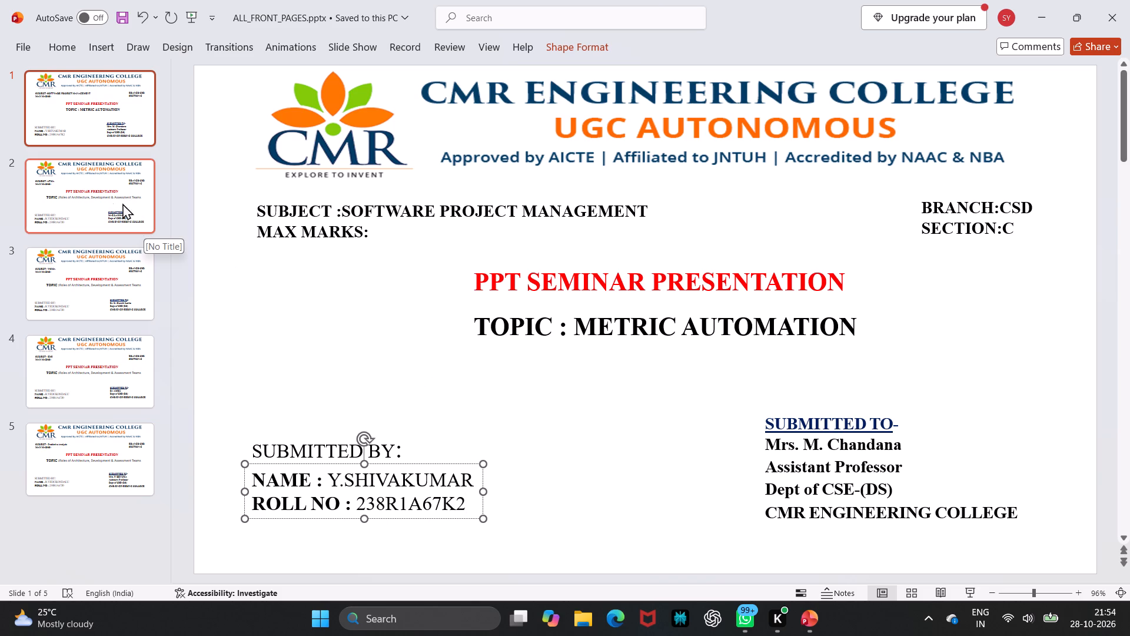
Copy the text box holding the NAME and ROLL NO lines on slide 1.
{"action": "left_click", "coordinate": [86, 186]}
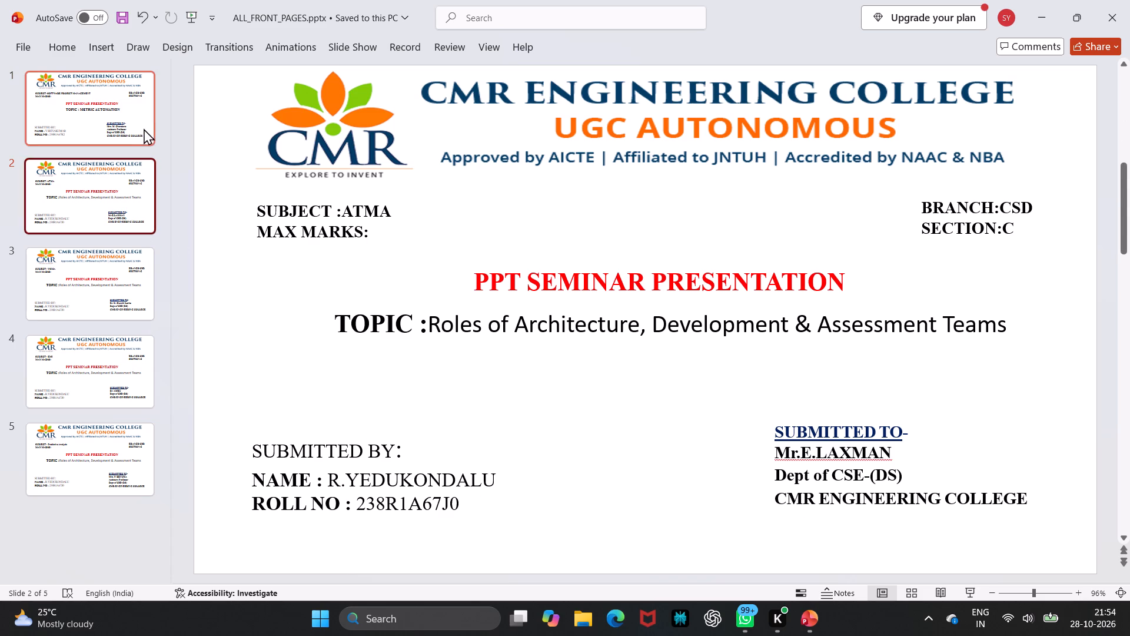
{"action": "left_click", "coordinate": [141, 127]}
{"action": "left_click", "coordinate": [480, 506]}
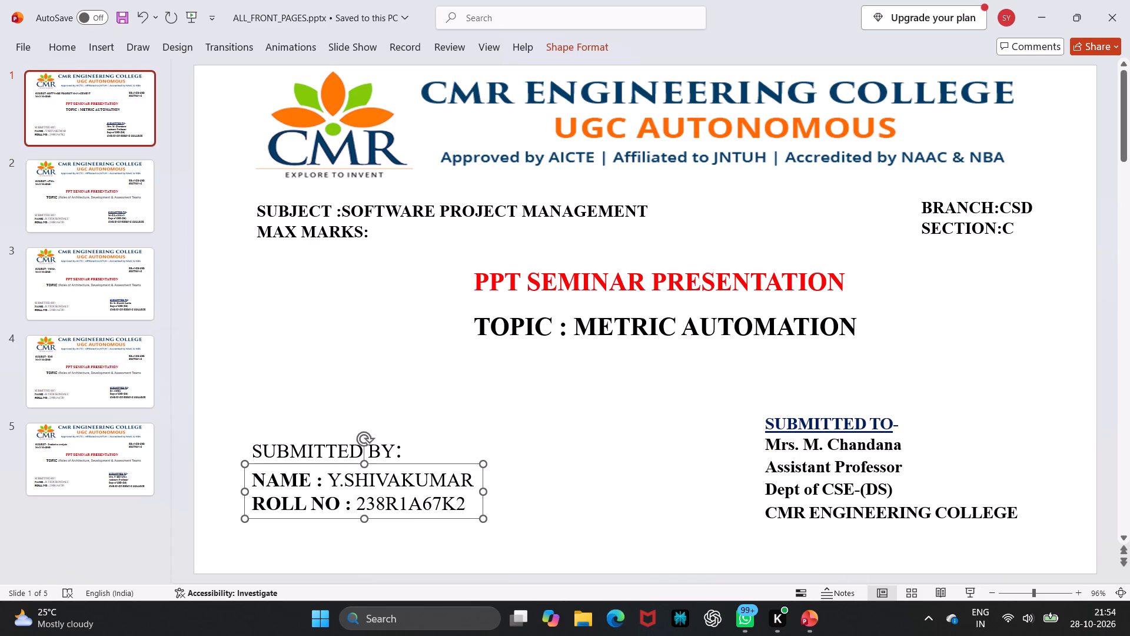
{"action": "left_click", "coordinate": [466, 517]}
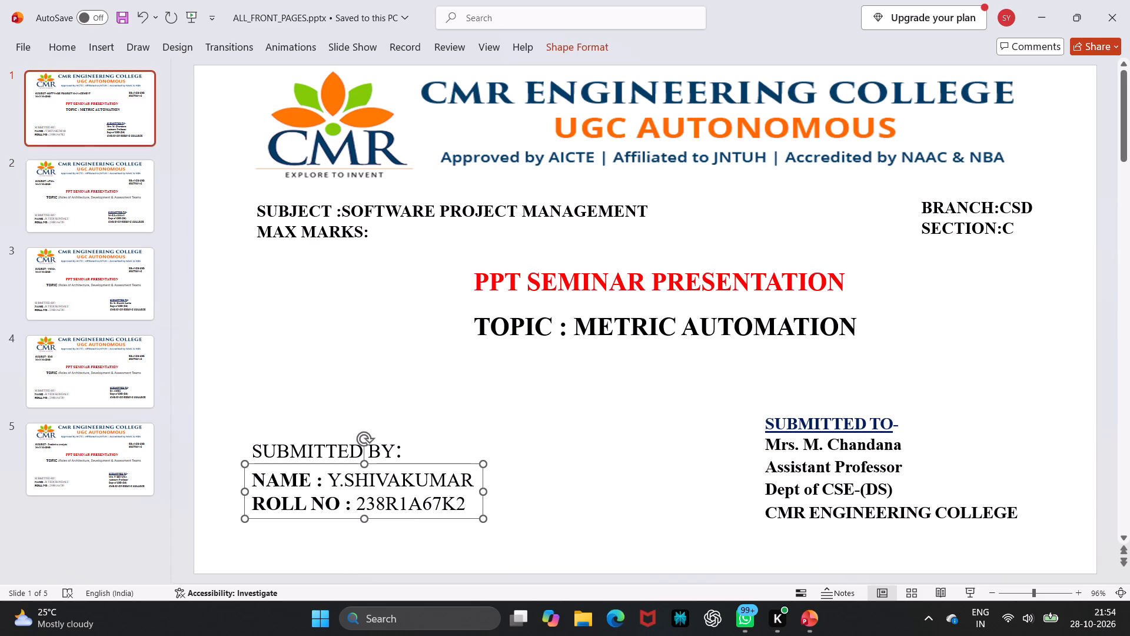
{"action": "right_click", "coordinate": [466, 517]}
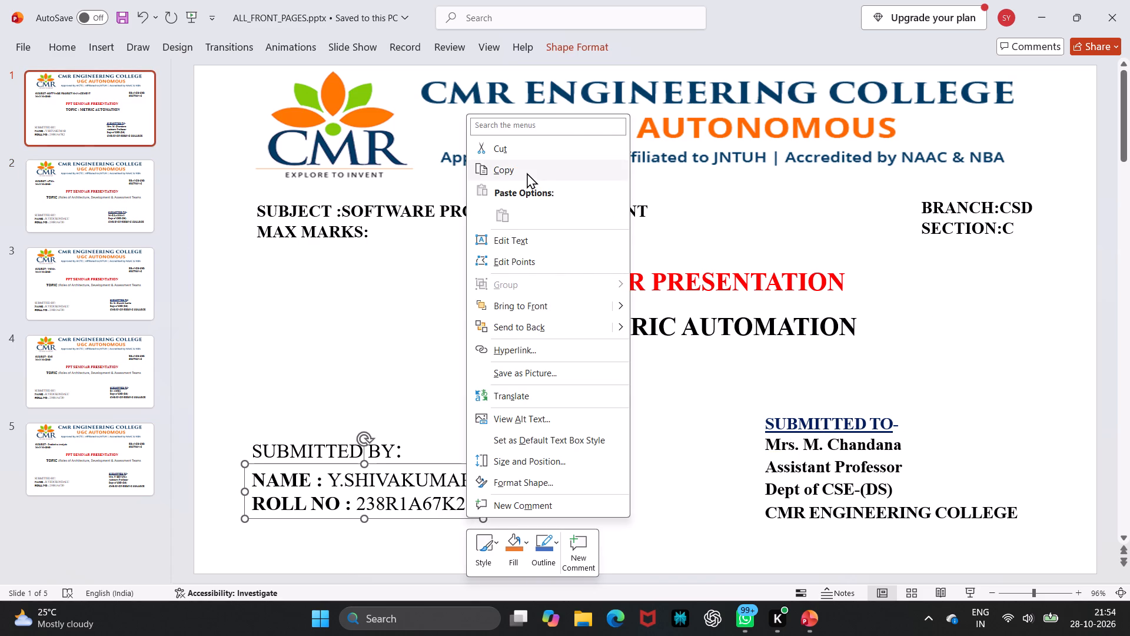
{"action": "left_click", "coordinate": [527, 173]}
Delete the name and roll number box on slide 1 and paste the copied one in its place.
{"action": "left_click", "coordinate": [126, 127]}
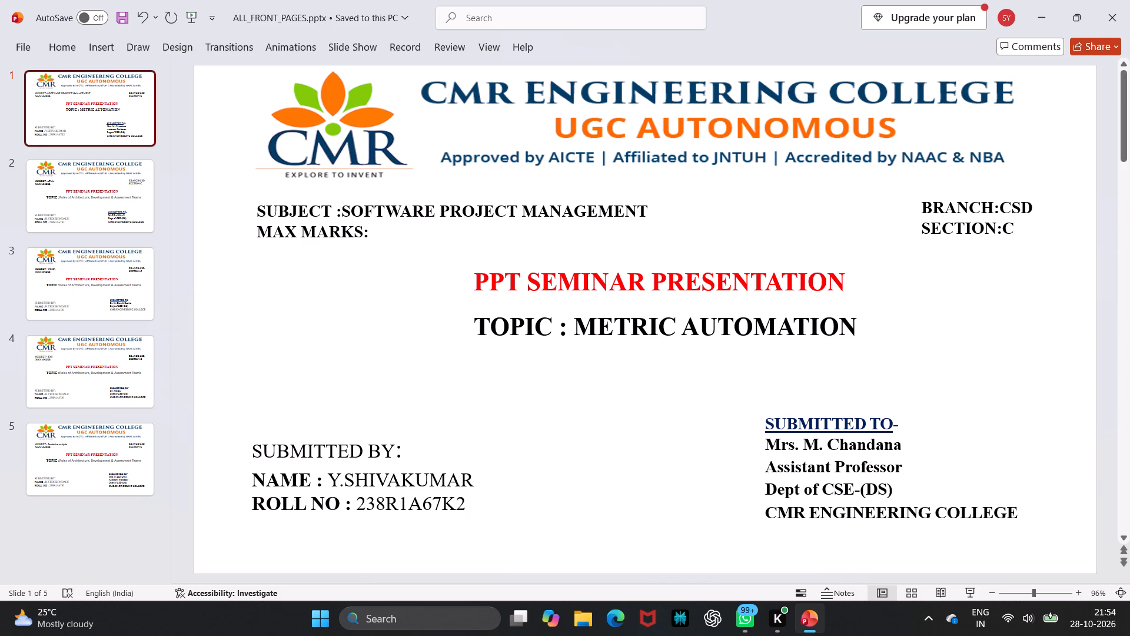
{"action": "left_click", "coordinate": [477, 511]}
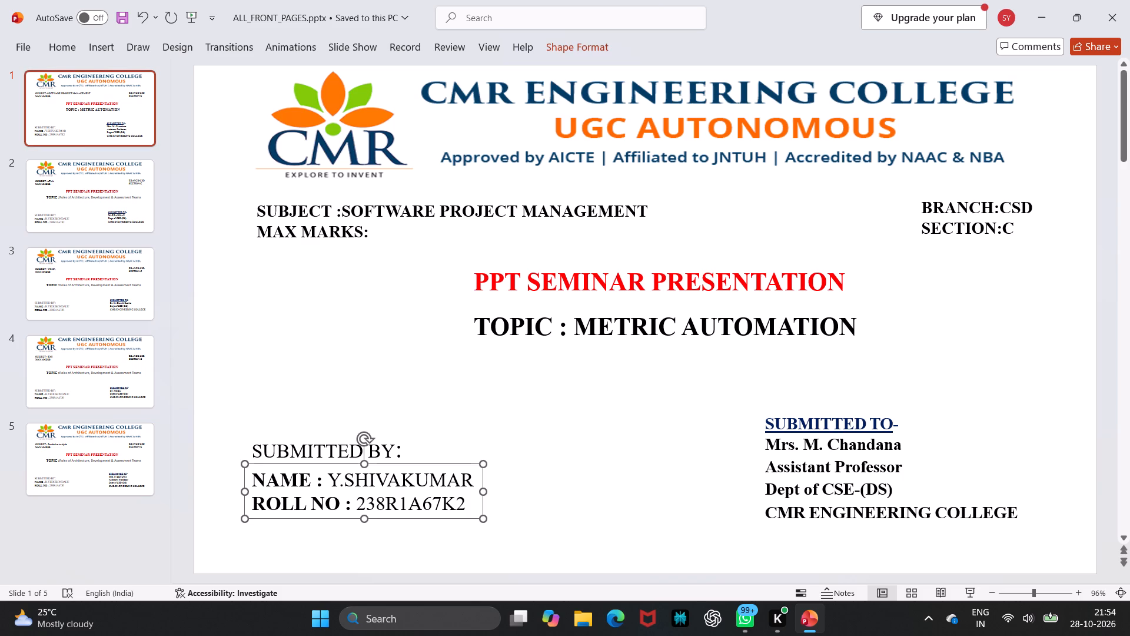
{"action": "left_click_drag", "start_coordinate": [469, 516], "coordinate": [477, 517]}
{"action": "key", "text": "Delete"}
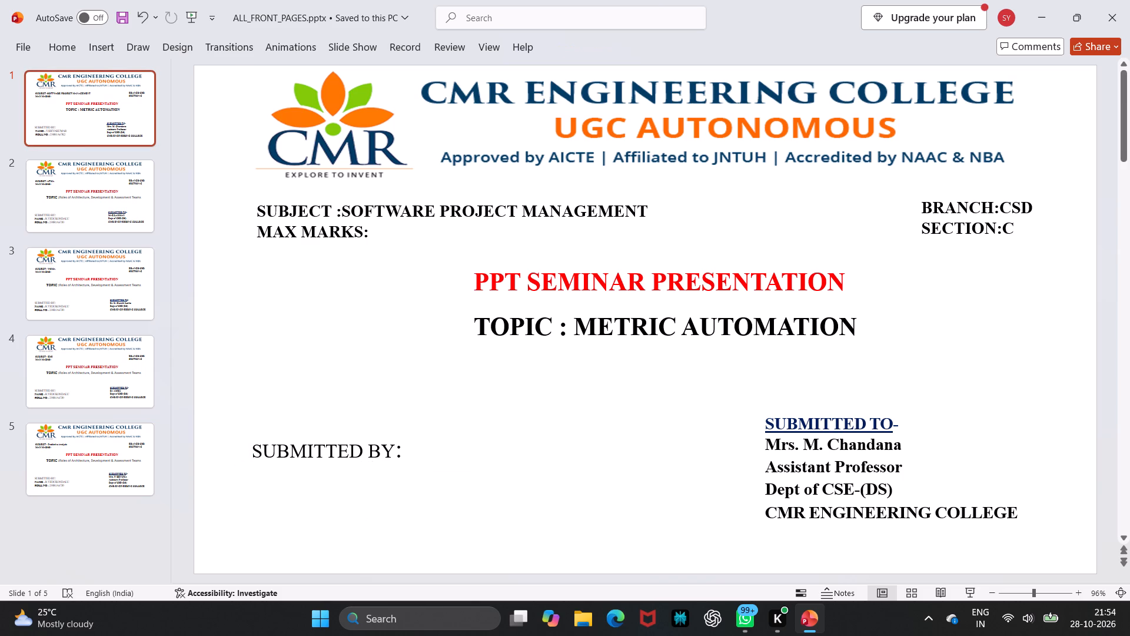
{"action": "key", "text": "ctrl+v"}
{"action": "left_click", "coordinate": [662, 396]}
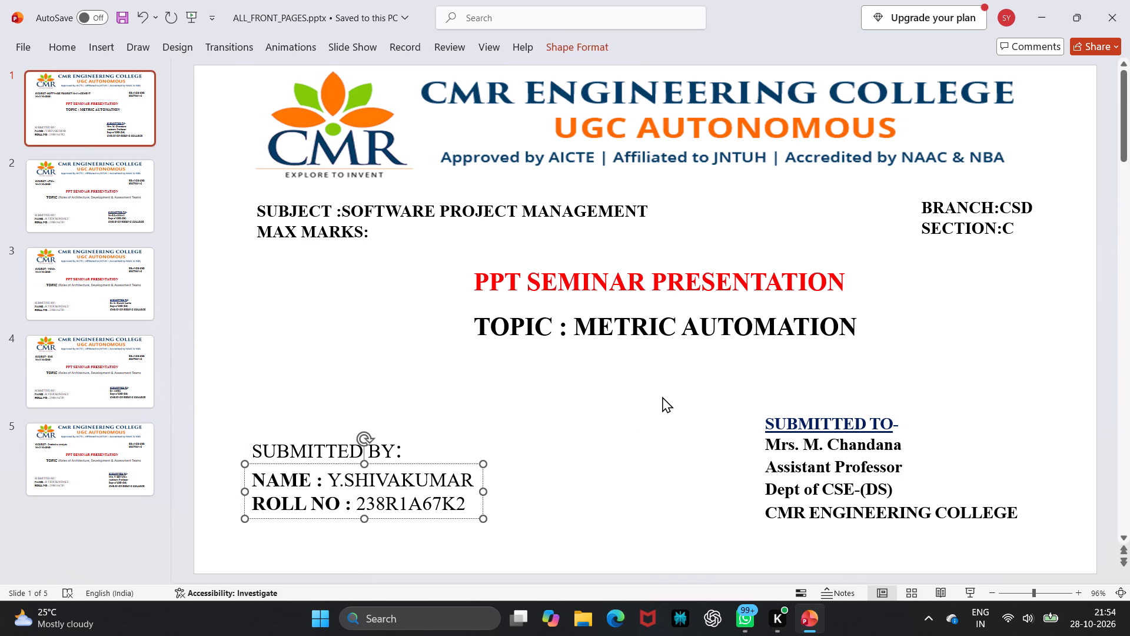
Paste the copied name and roll number box onto slide 2, set it aside and delete the old student's box.
{"action": "left_click", "coordinate": [79, 191]}
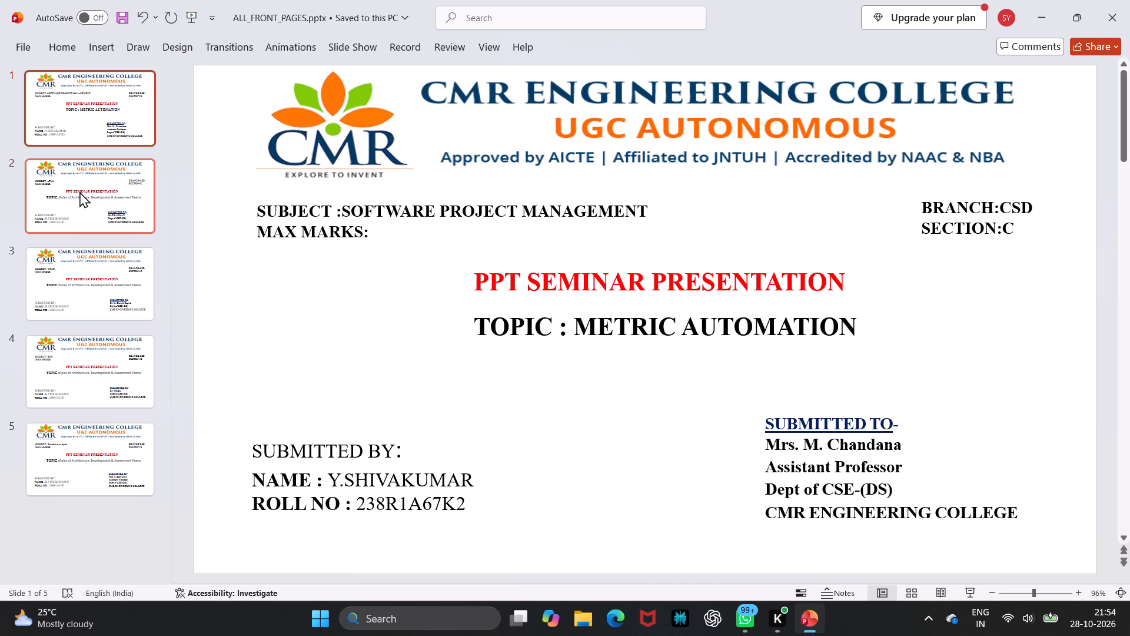
{"action": "left_click", "coordinate": [67, 82]}
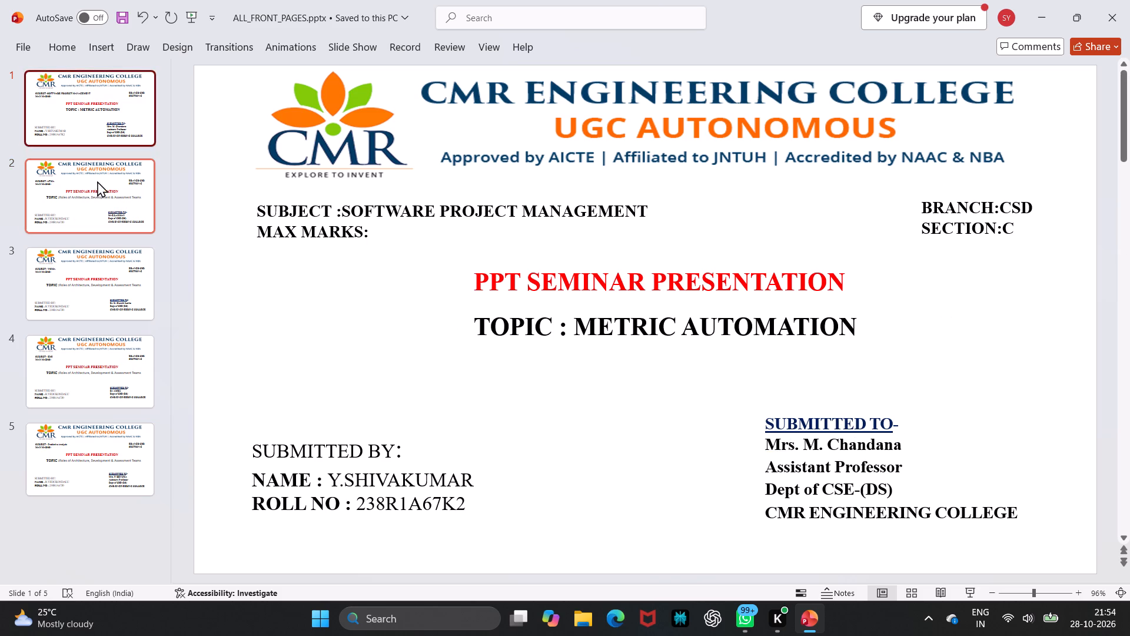
{"action": "left_click", "coordinate": [99, 197]}
{"action": "left_click", "coordinate": [440, 471]}
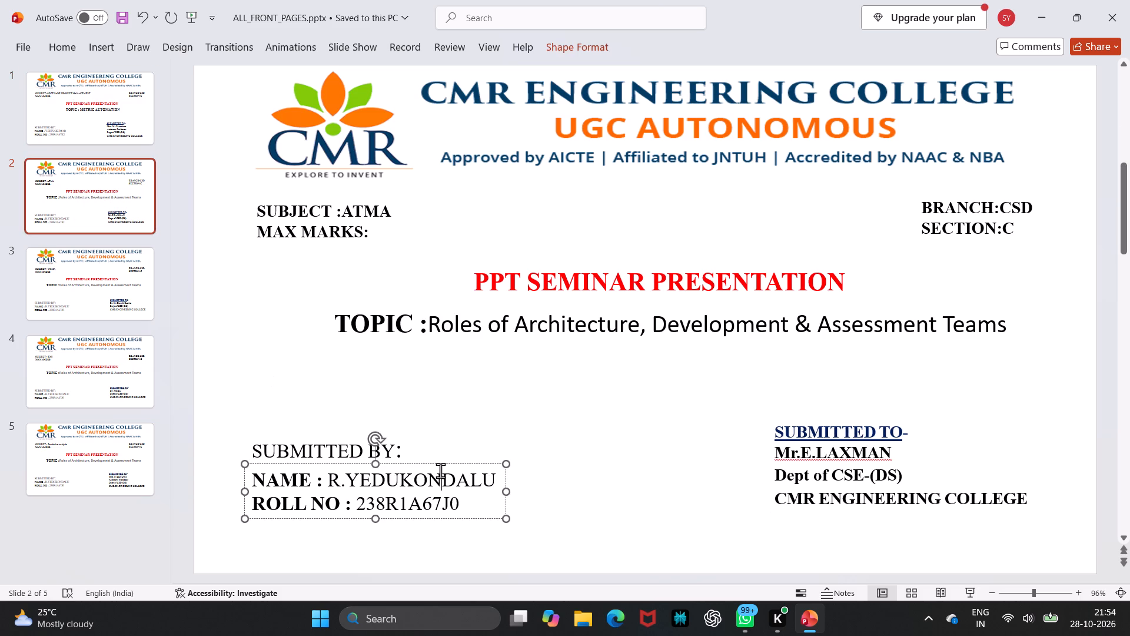
{"action": "left_click", "coordinate": [467, 519]}
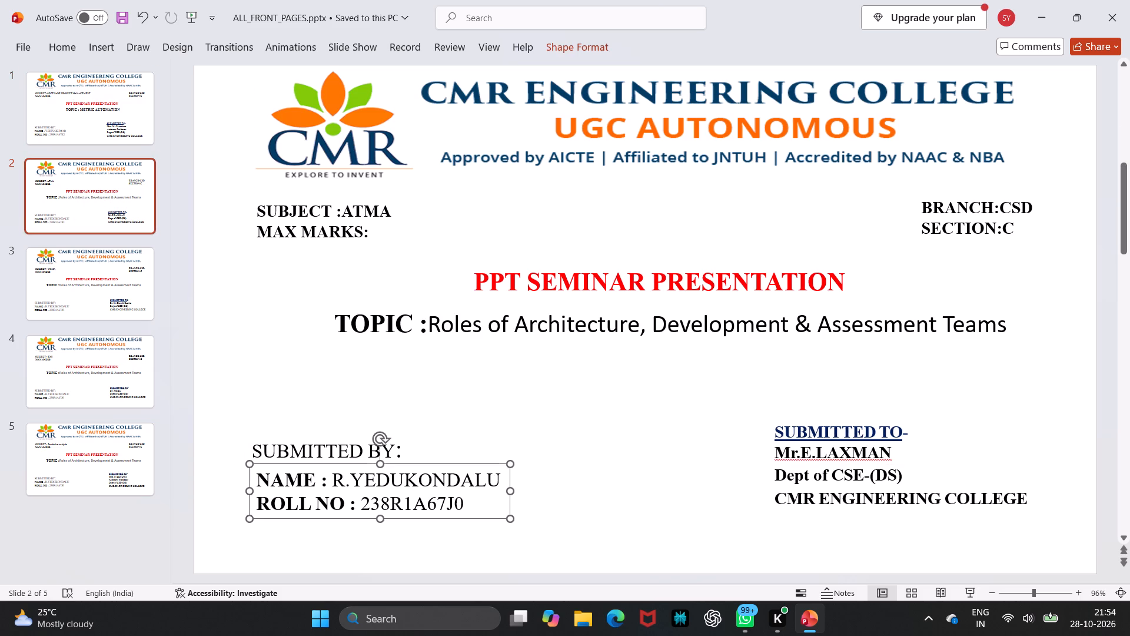
{"action": "key", "text": "ctrl+v"}
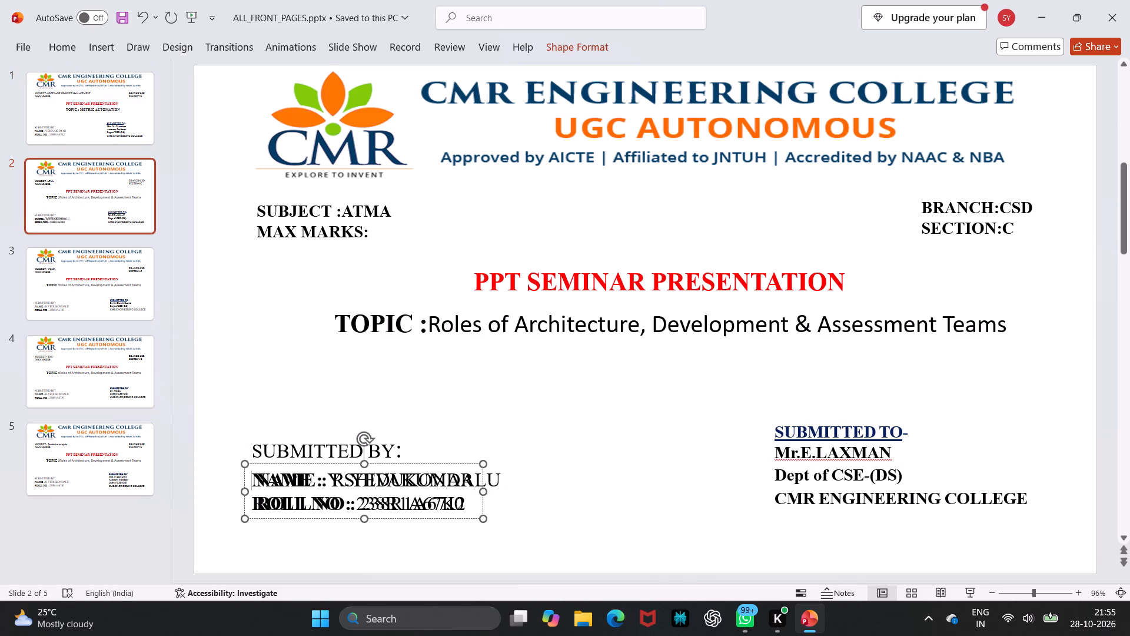
{"action": "left_click_drag", "start_coordinate": [457, 518], "coordinate": [606, 522]}
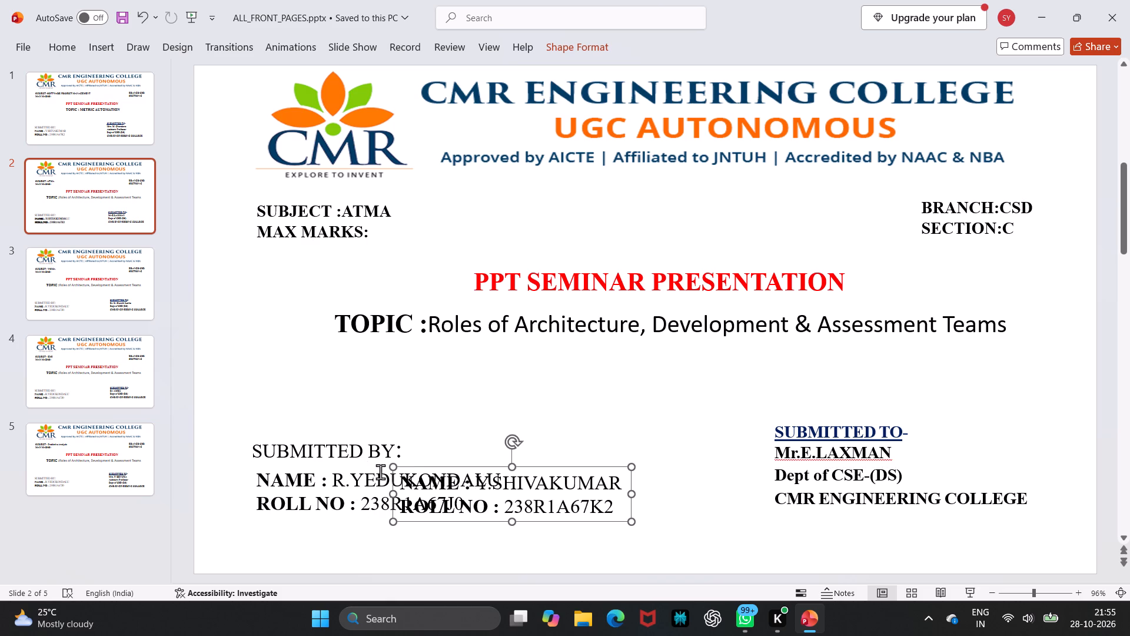
{"action": "left_click", "coordinate": [316, 503]}
{"action": "left_click_drag", "start_coordinate": [294, 518], "coordinate": [300, 513]}
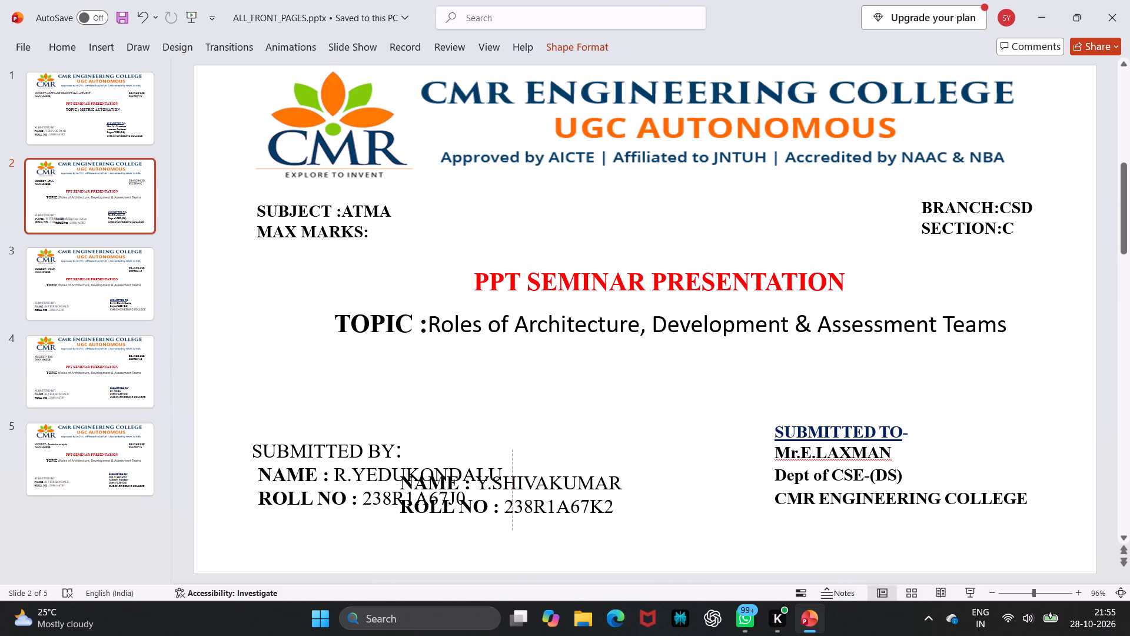
{"action": "left_click_drag", "start_coordinate": [300, 513], "coordinate": [301, 512]}
{"action": "key", "text": "Delete"}
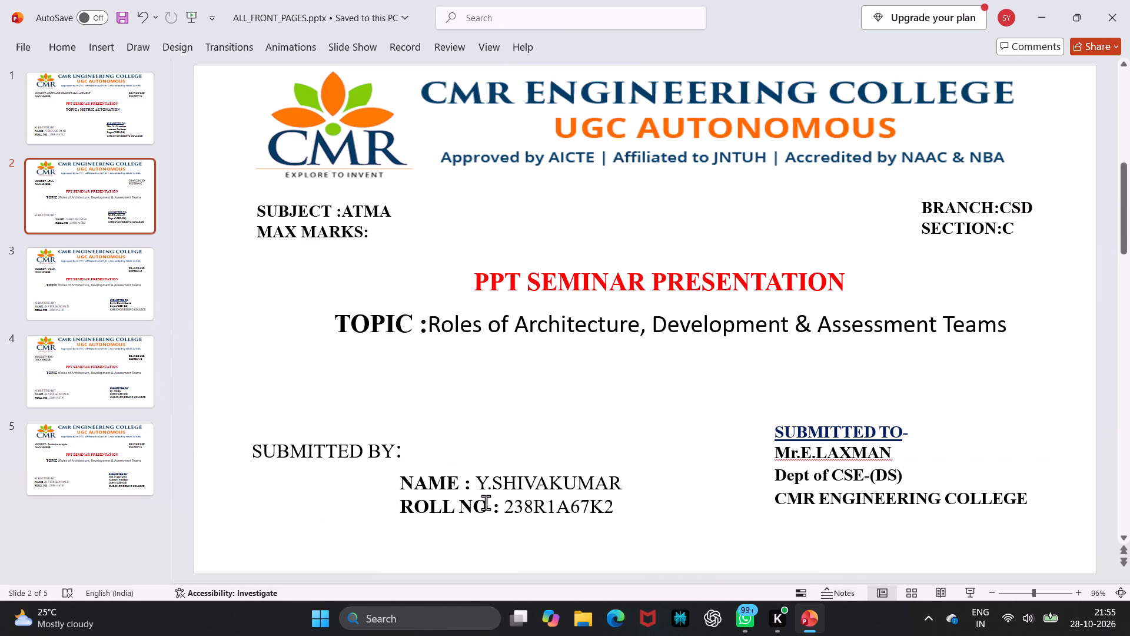
Move the pasted name and roll number box on slide 2 directly under SUBMITTED BY, aligned with that label's left edge.
{"action": "left_click", "coordinate": [477, 511]}
{"action": "left_click_drag", "start_coordinate": [486, 522], "coordinate": [318, 512]}
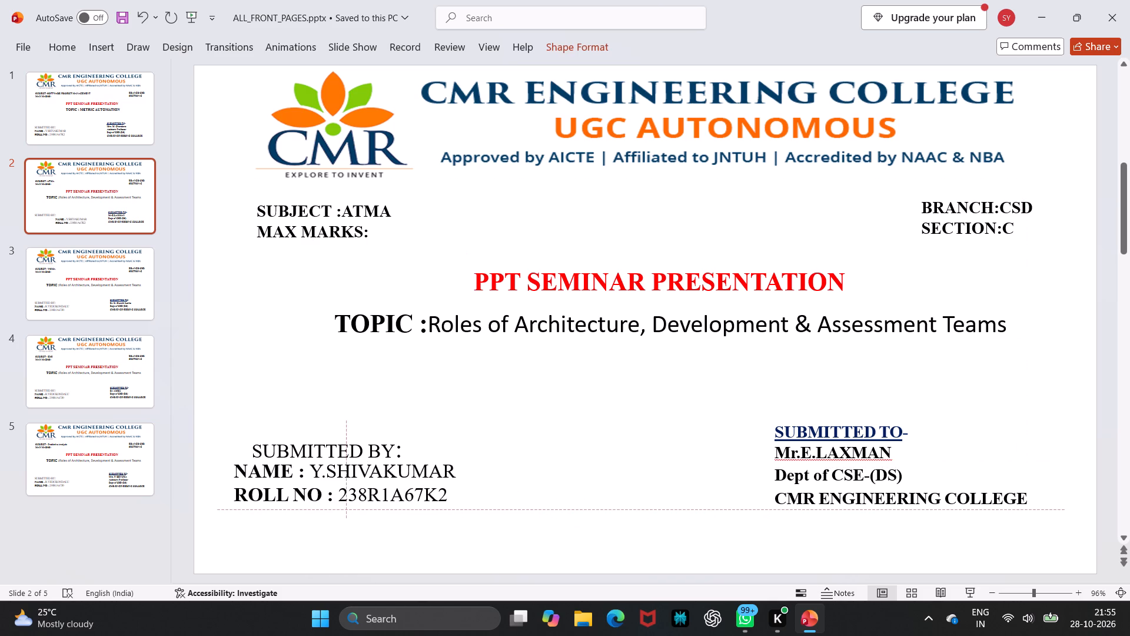
{"action": "left_click_drag", "start_coordinate": [318, 512], "coordinate": [341, 523]}
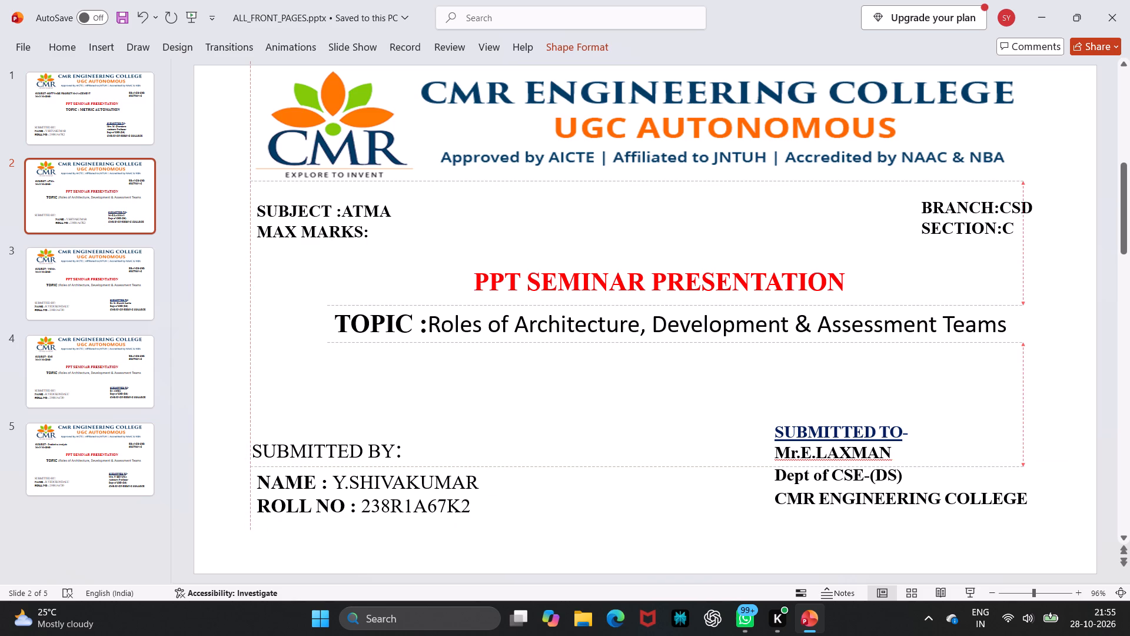
{"action": "left_click_drag", "start_coordinate": [341, 523], "coordinate": [337, 520]}
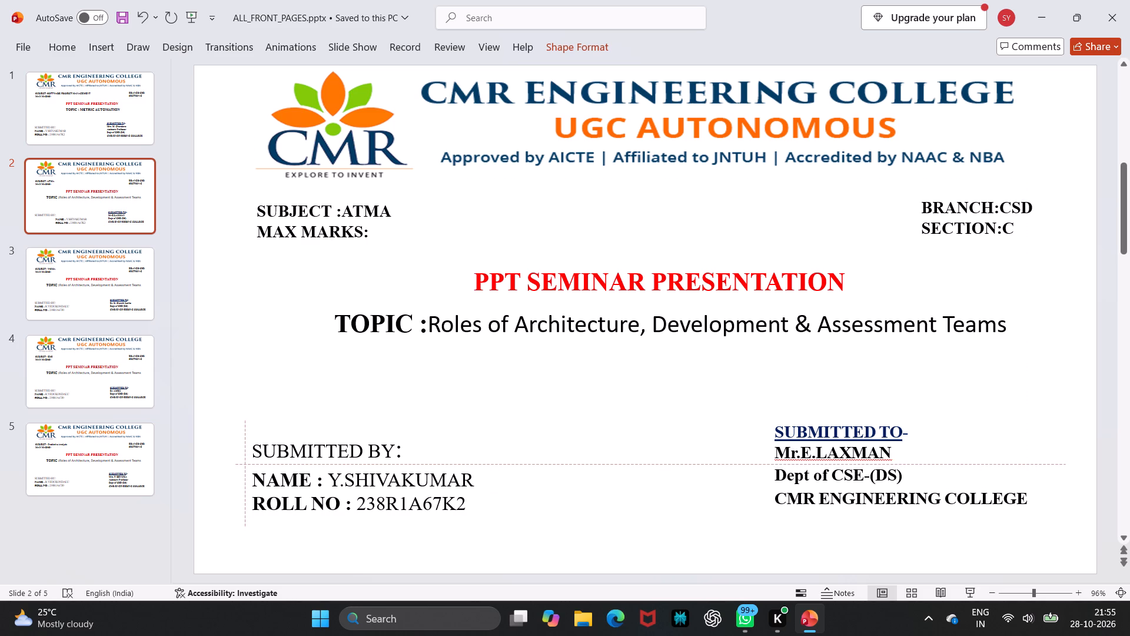
{"action": "left_click_drag", "start_coordinate": [337, 520], "coordinate": [338, 521]}
Replace the old name and roll number box on slide 3 (WSMA) with the copied one.
{"action": "left_click", "coordinate": [96, 301]}
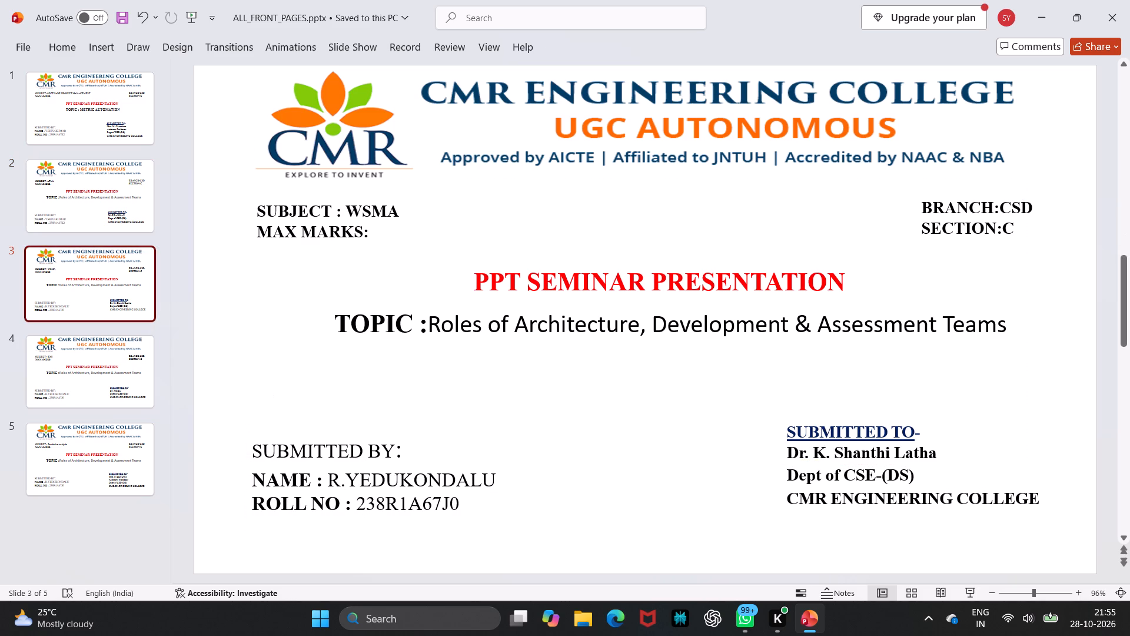
{"action": "left_click", "coordinate": [463, 514]}
{"action": "left_click", "coordinate": [471, 517]}
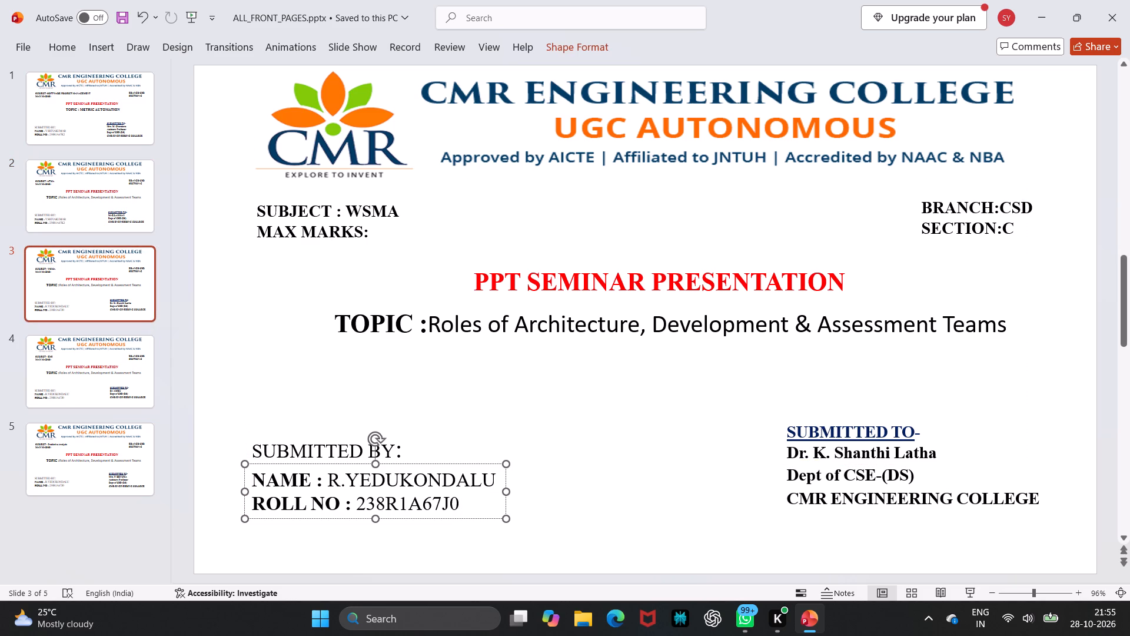
{"action": "key", "text": "Delete"}
{"action": "key", "text": "ctrl+v"}
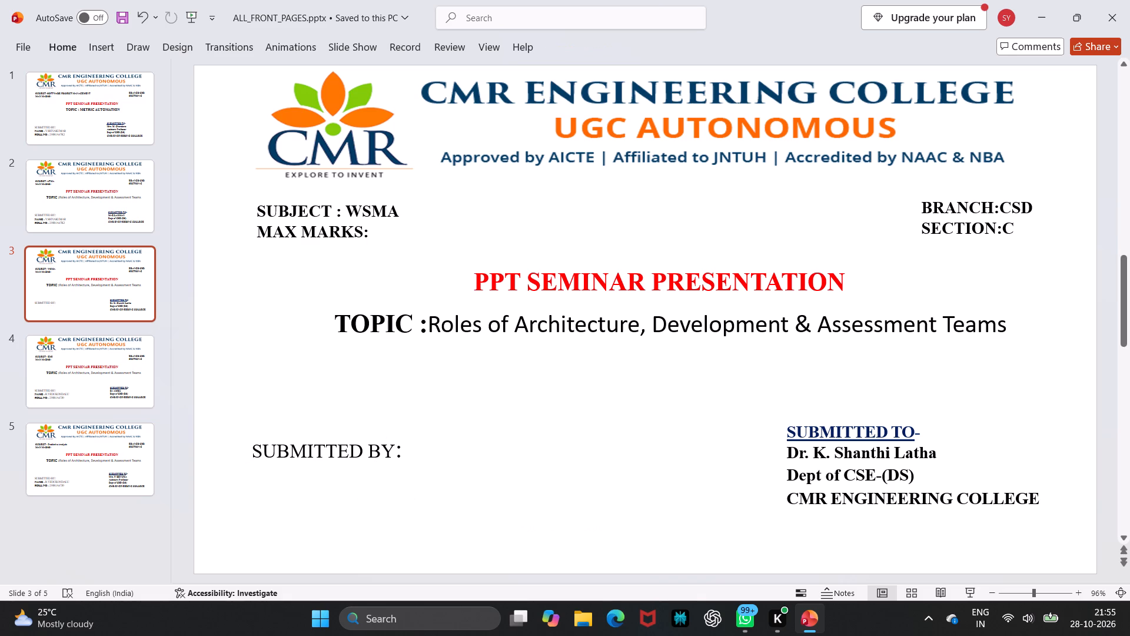
Replace the old name and roll number box on slide 4 (EMI) with the copied one.
{"action": "left_click", "coordinate": [97, 364]}
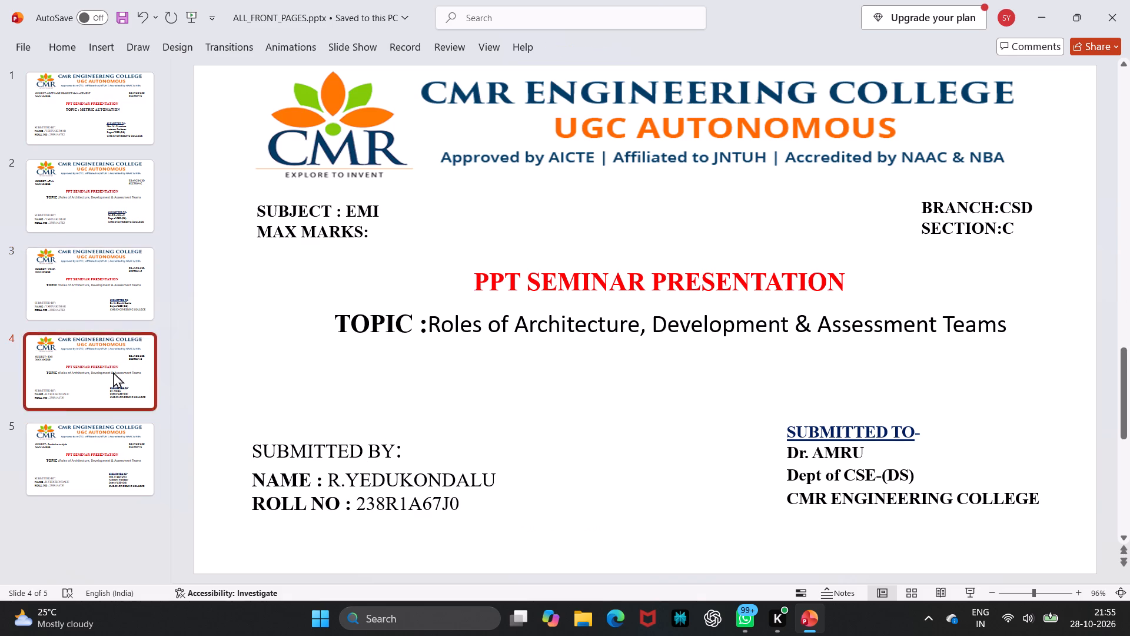
{"action": "left_click", "coordinate": [418, 509]}
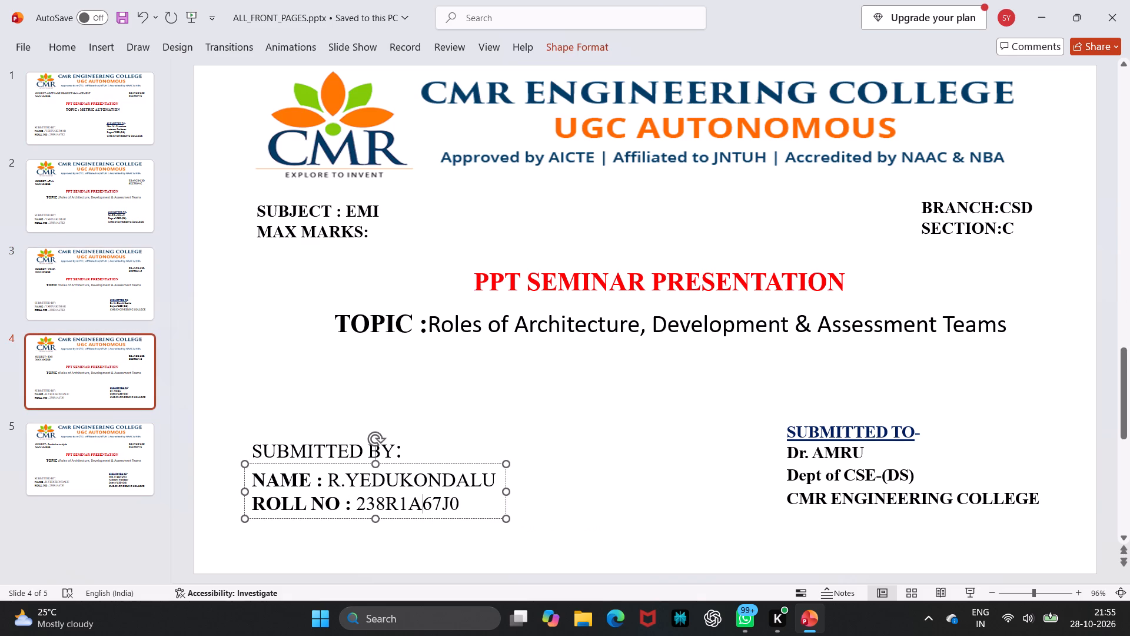
{"action": "left_click_drag", "start_coordinate": [434, 518], "coordinate": [441, 520]}
{"action": "key", "text": "Delete"}
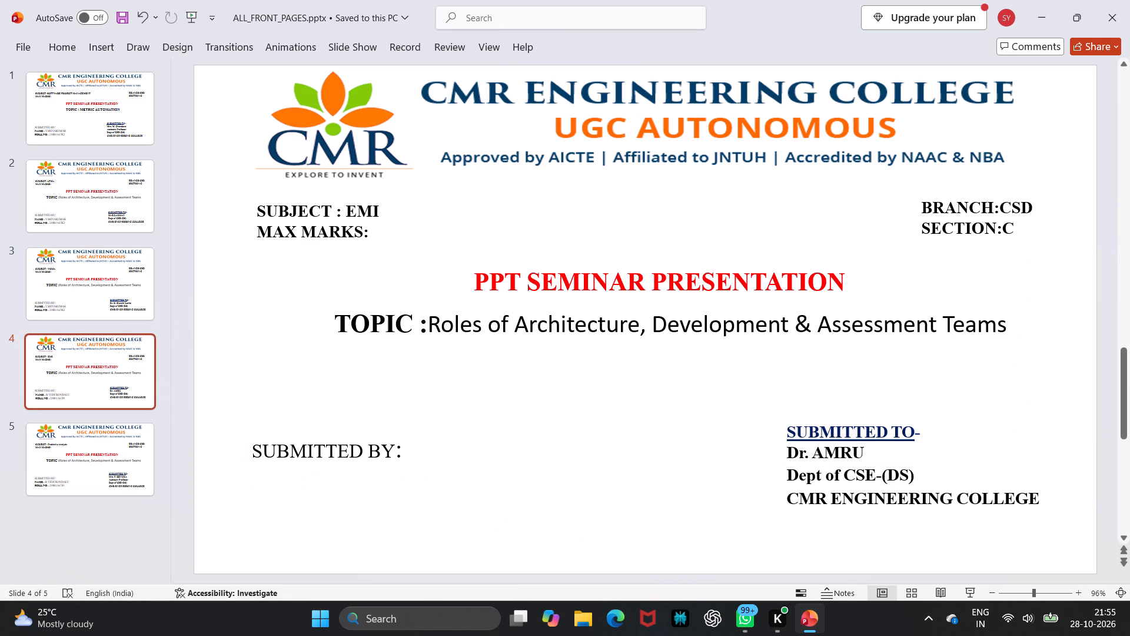
{"action": "key", "text": "ctrl+v"}
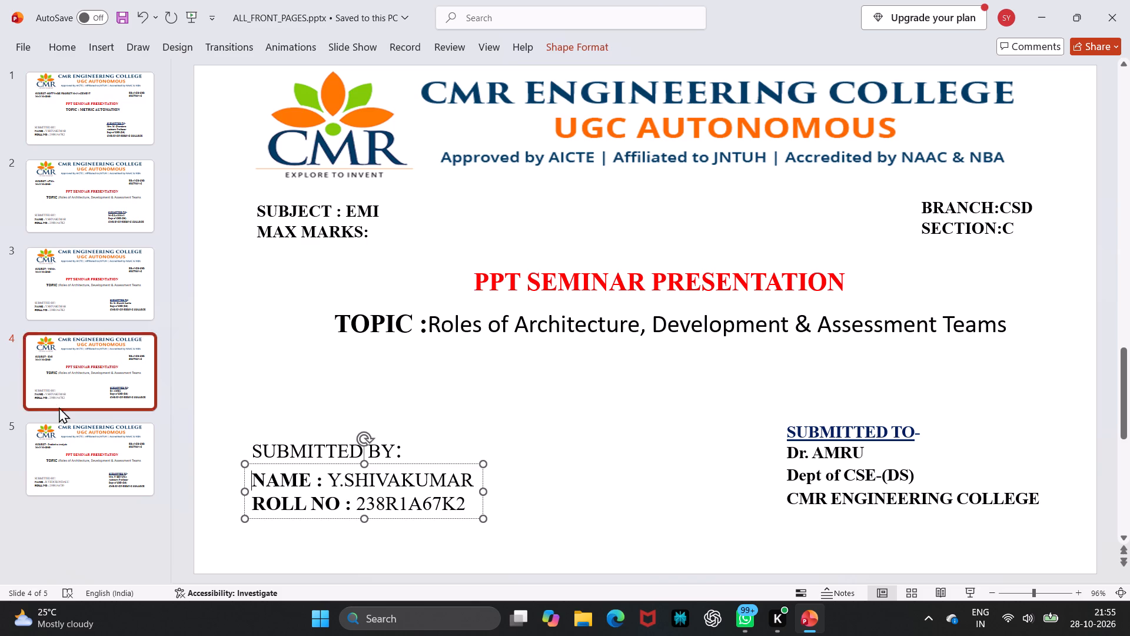
Replace the old name and roll number box on slide 5 (Predictive Analysis) with the copied one.
{"action": "left_click", "coordinate": [94, 445]}
{"action": "left_click", "coordinate": [367, 488]}
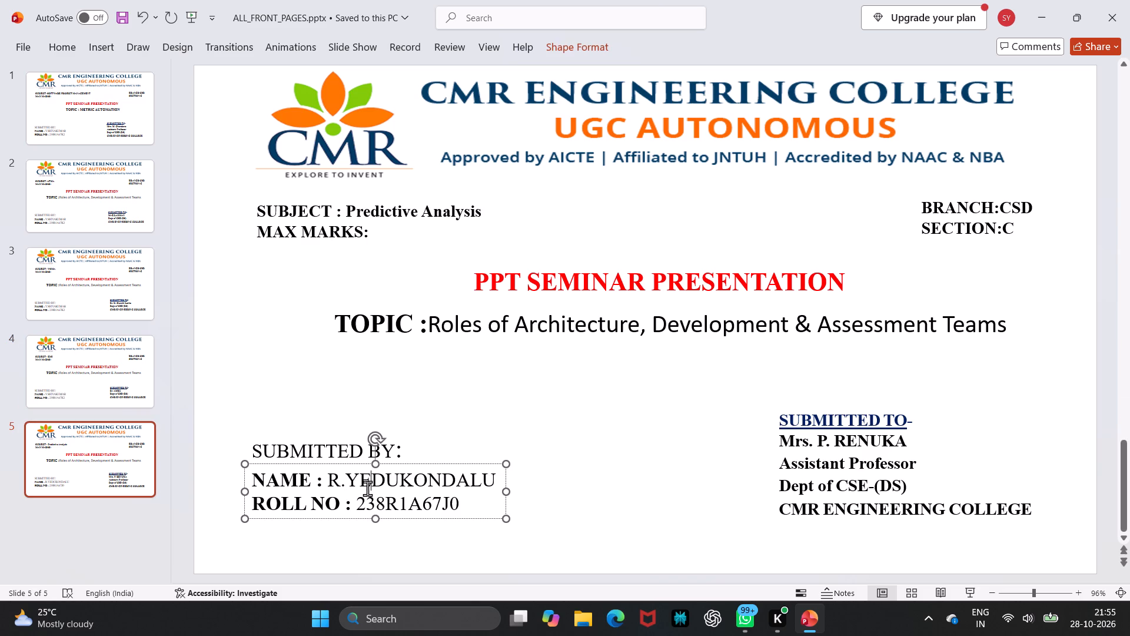
{"action": "left_click_drag", "start_coordinate": [389, 518], "coordinate": [395, 518]}
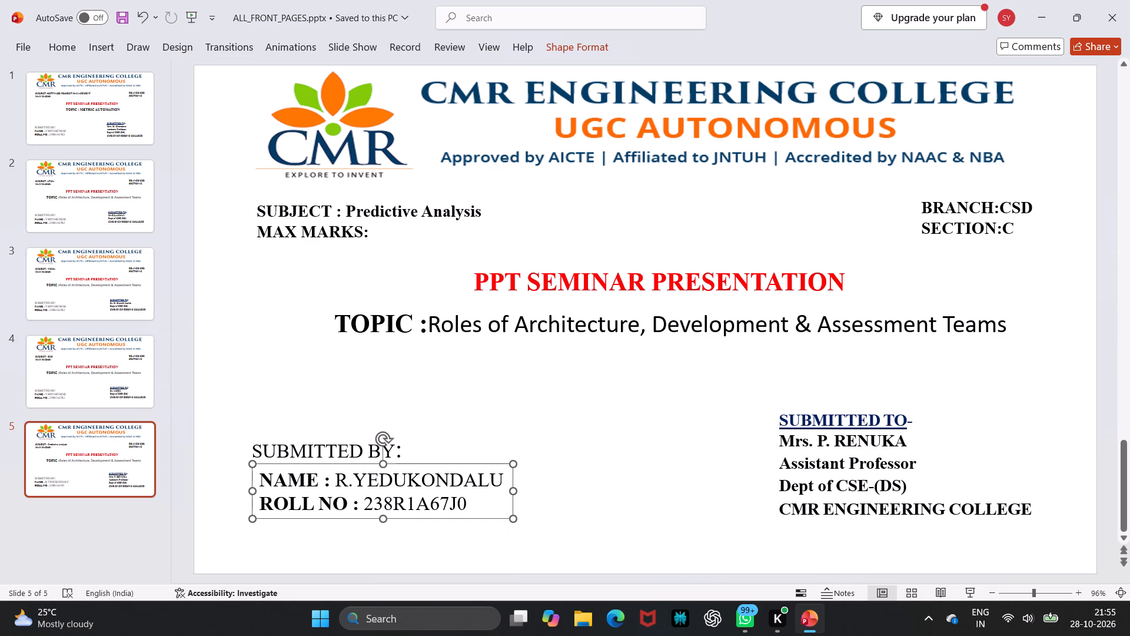
{"action": "key", "text": "Delete"}
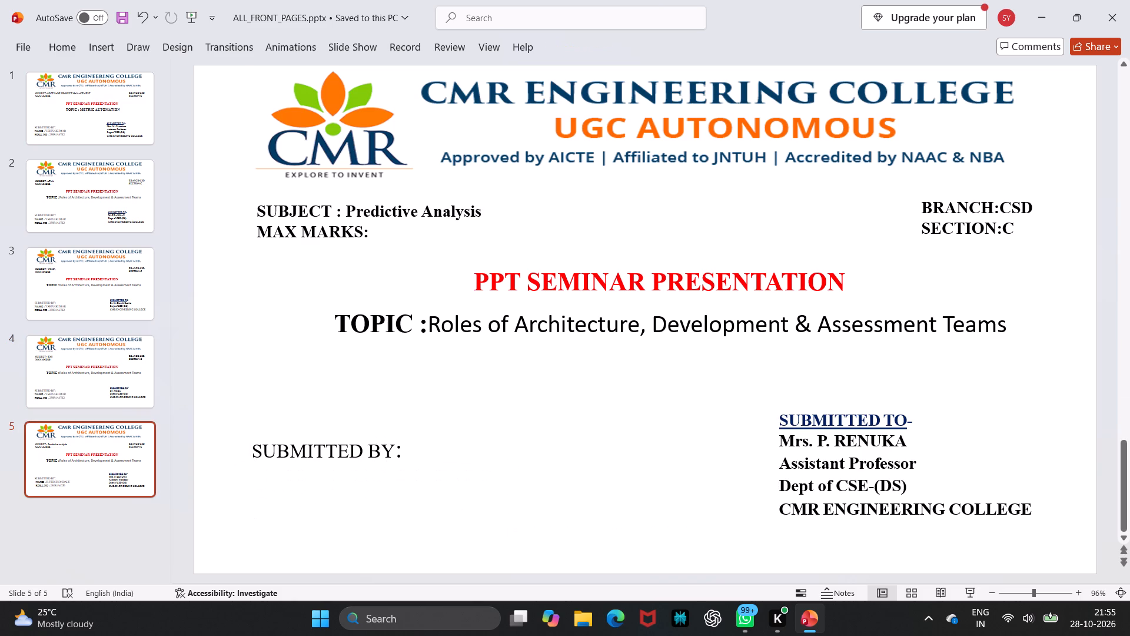
{"action": "key", "text": "ctrl+v"}
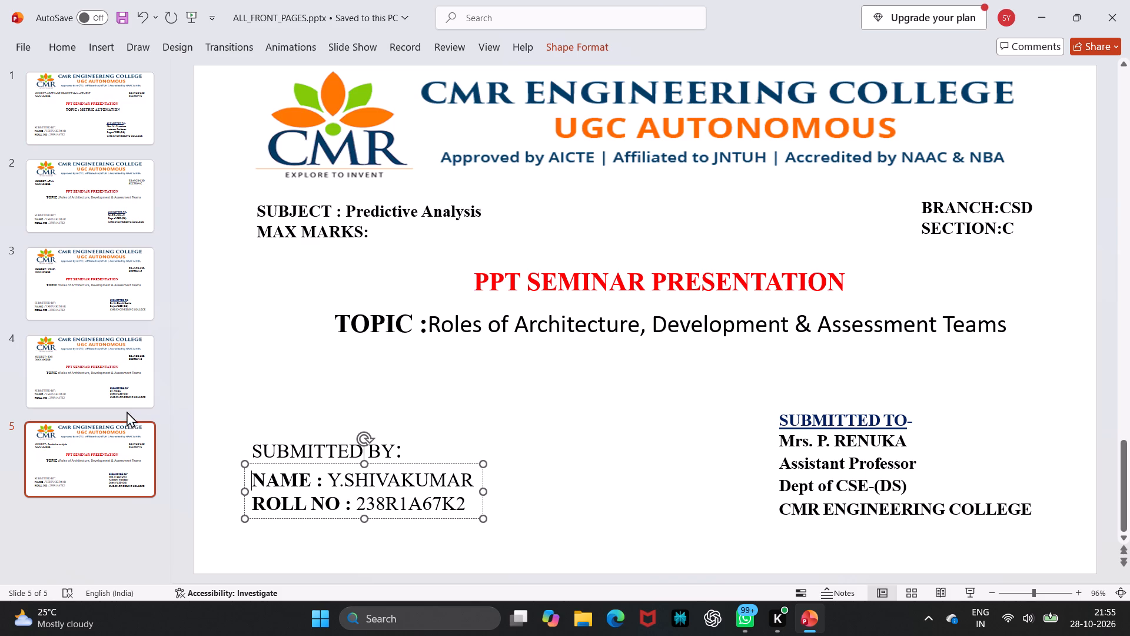
Clear the old topic text on slide 2 (ATMA), keeping only the label TOPIC :.
{"action": "left_click", "coordinate": [124, 393]}
{"action": "left_click", "coordinate": [103, 238]}
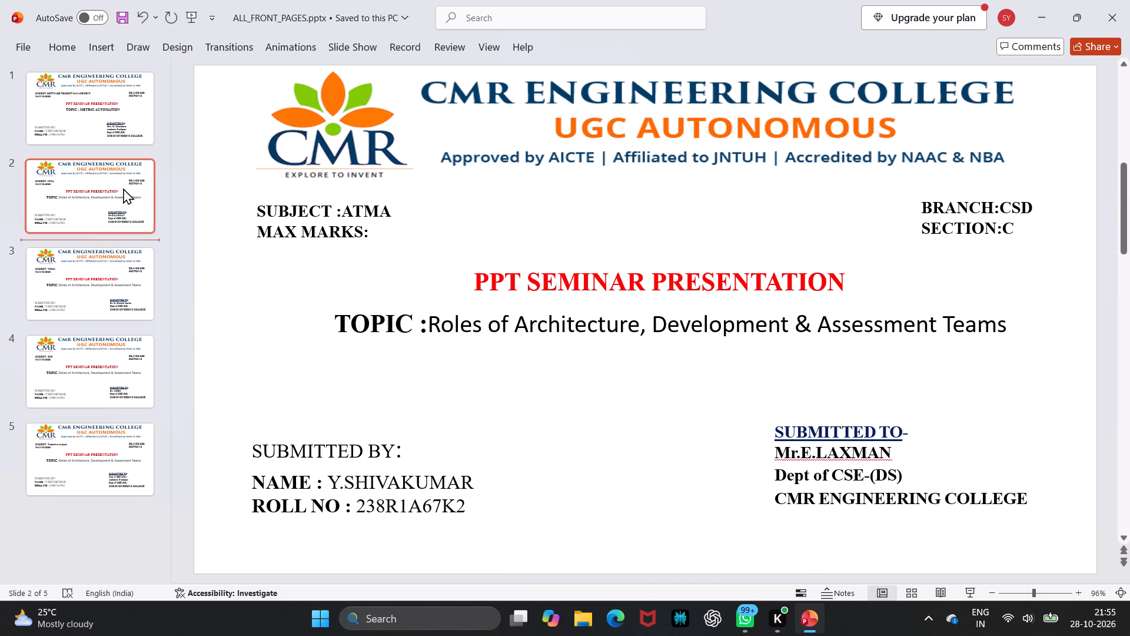
{"action": "left_click", "coordinate": [123, 188]}
{"action": "left_click", "coordinate": [111, 102]}
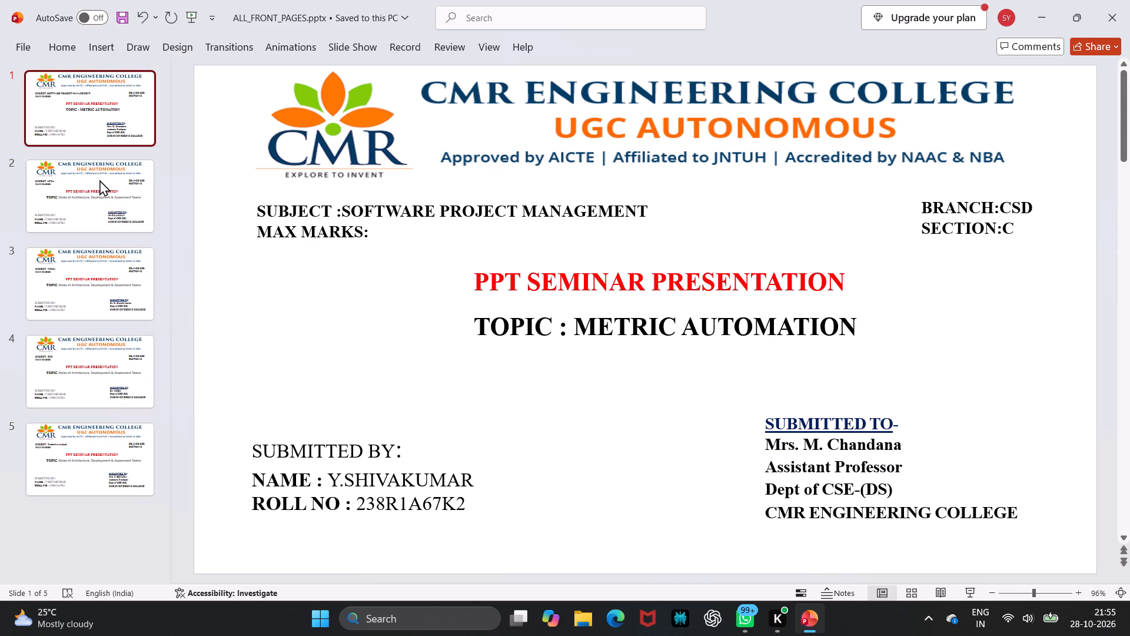
{"action": "left_click", "coordinate": [99, 180]}
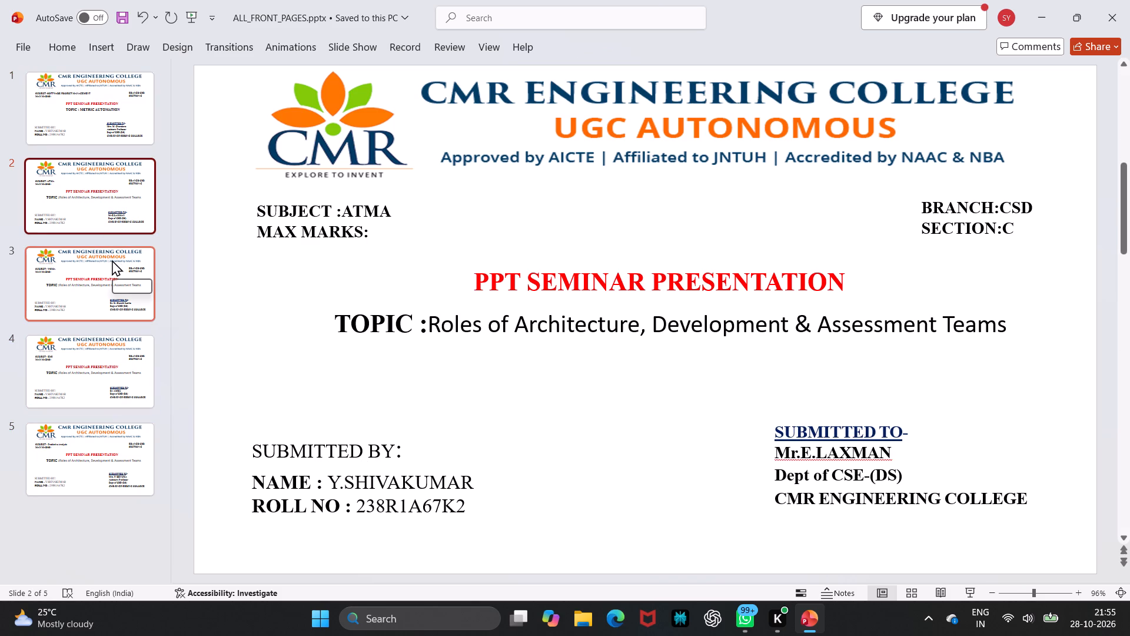
{"action": "left_click", "coordinate": [1007, 324]}
{"action": "left_click", "coordinate": [1005, 327]}
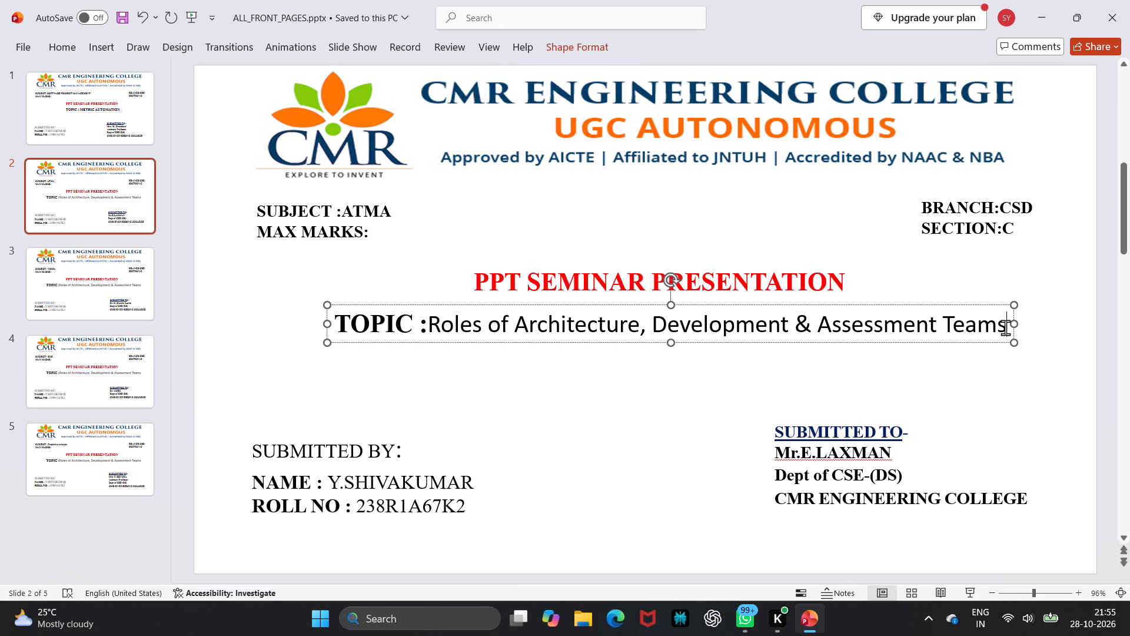
{"action": "key", "text": "ctrl+BackSpace"}
{"action": "key", "text": "ctrl+BackSpace"}
{"action": "key", "text": "ctrl+BackSpace"}
{"action": "key", "text": "ctrl+BackSpace"}
{"action": "key", "text": "ctrl+BackSpace"}
{"action": "key", "text": "ctrl+BackSpace"}
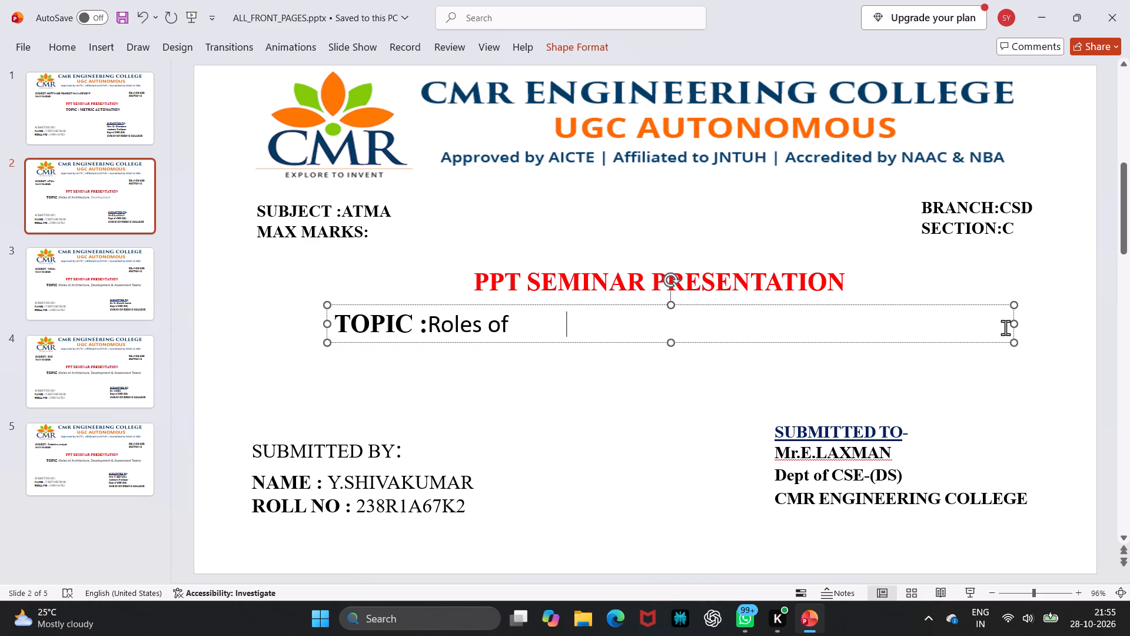
{"action": "key", "text": "ctrl+BackSpace"}
{"action": "key", "text": "ctrl+BackSpace"}
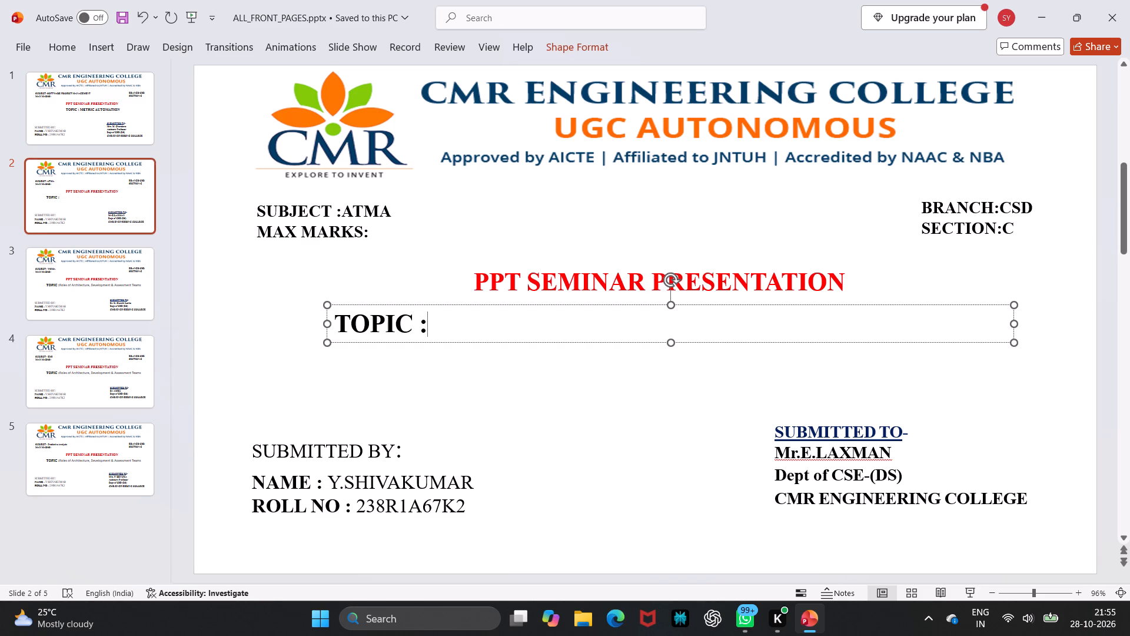
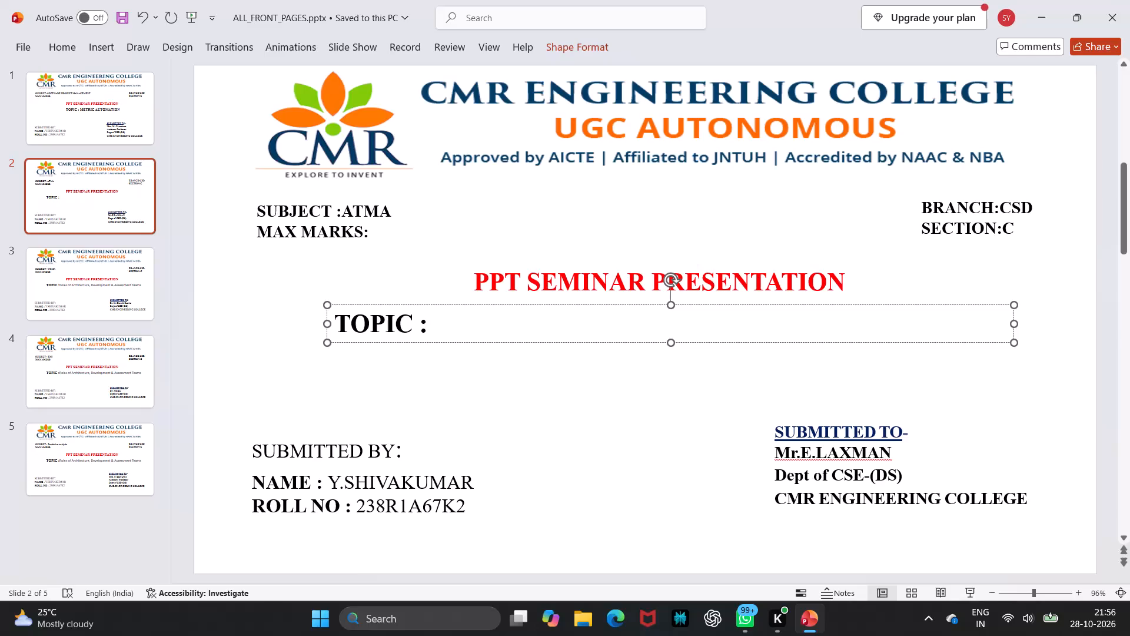
Fill in the topic on slide 2 (ATMA) with the copied text Digital Storage Oscilloscope, leaving no leftover word Roles.
{"action": "key", "text": "ctrl+z"}
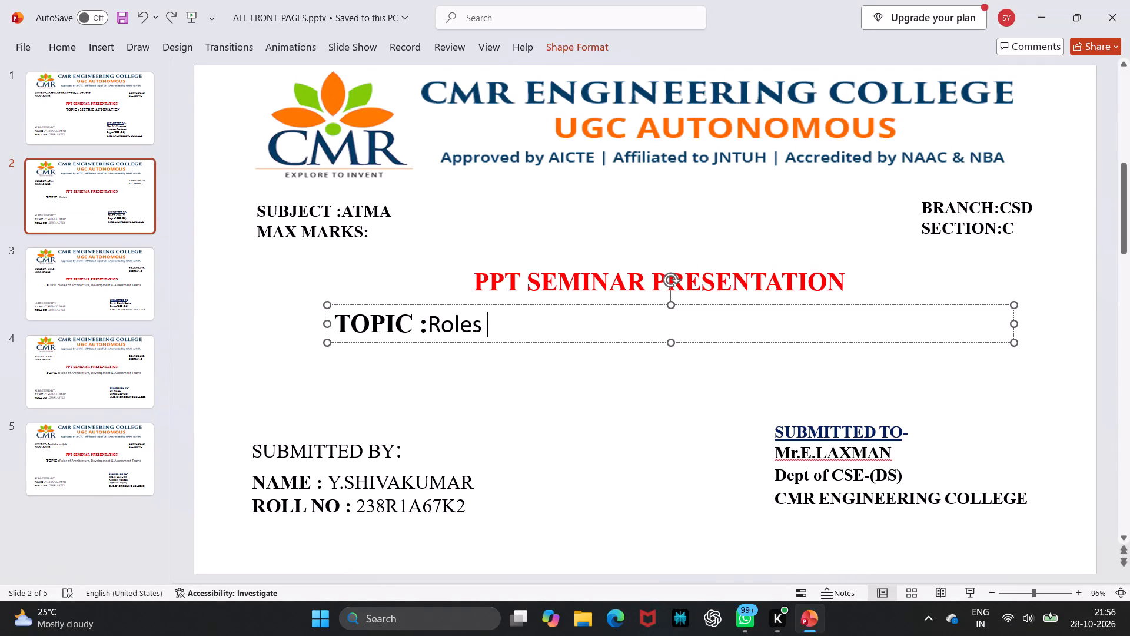
{"action": "key", "text": "ctrl+v"}
{"action": "double_click", "coordinate": [463, 327]}
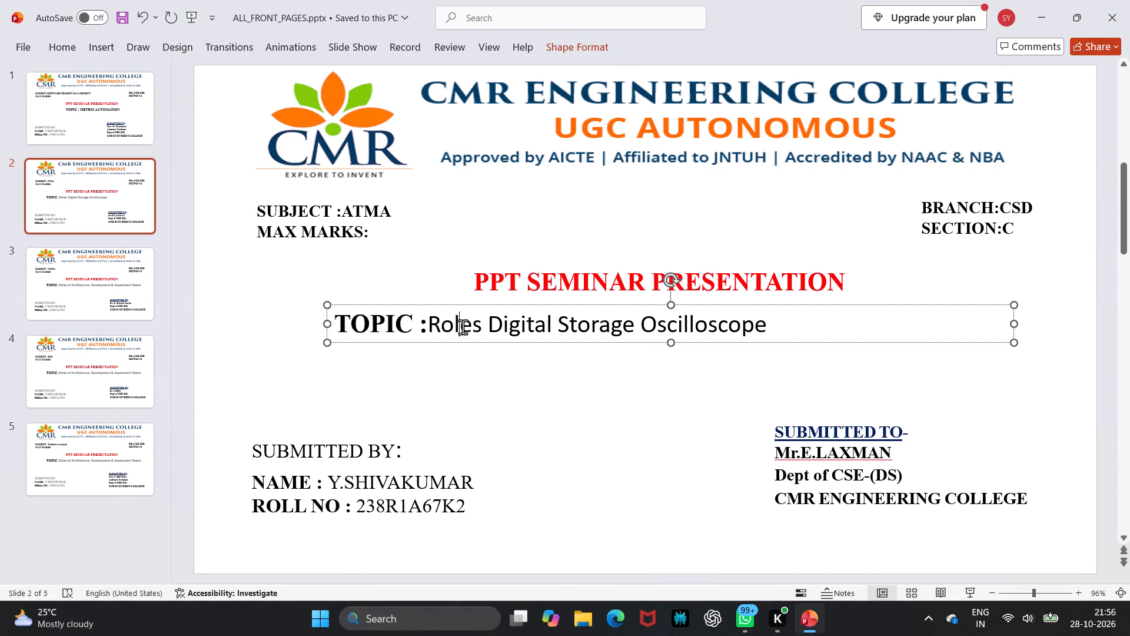
{"action": "key", "text": "BackSpace"}
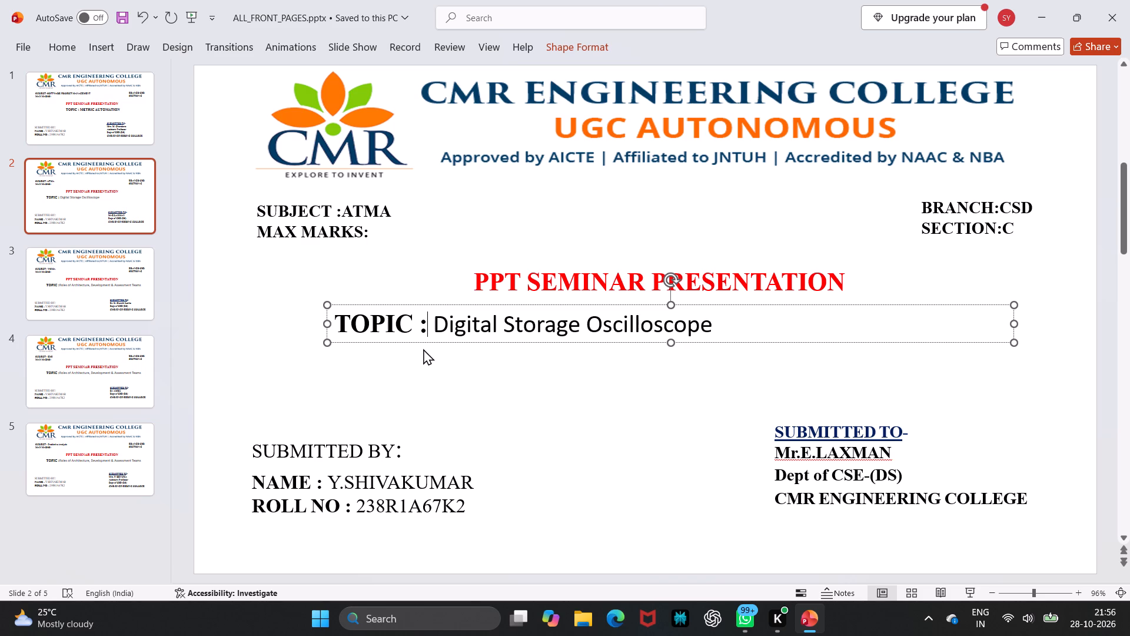
Replace the old topic on slide 4 (EMI) with the copied text Digital Storage Oscilloscope, keeping the label TOPIC :.
{"action": "left_click", "coordinate": [104, 461]}
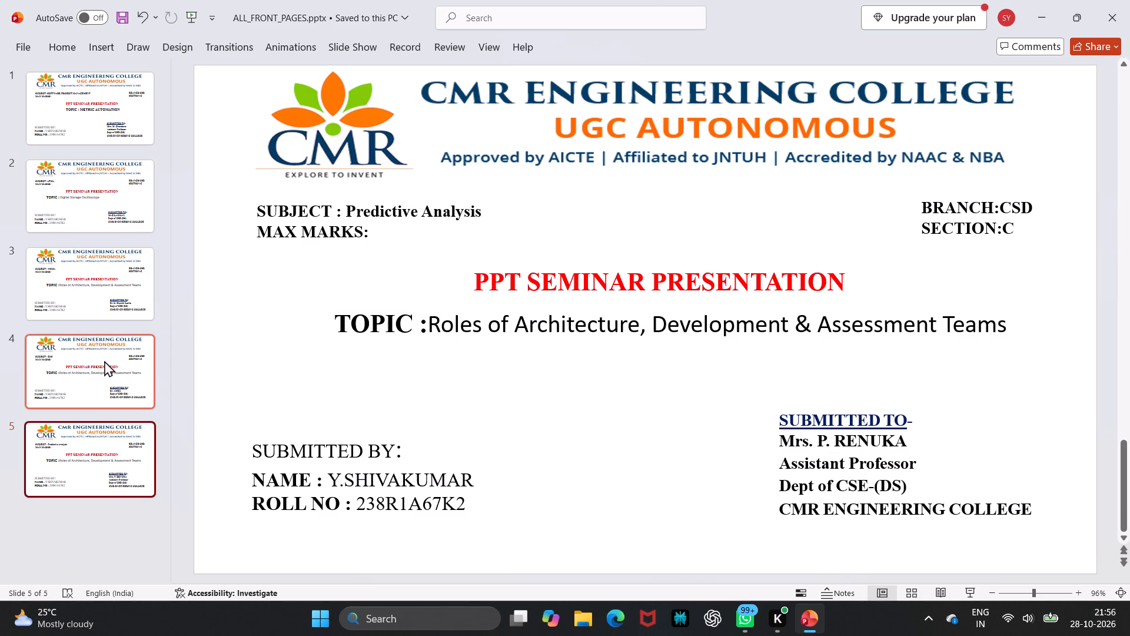
{"action": "left_click", "coordinate": [106, 356]}
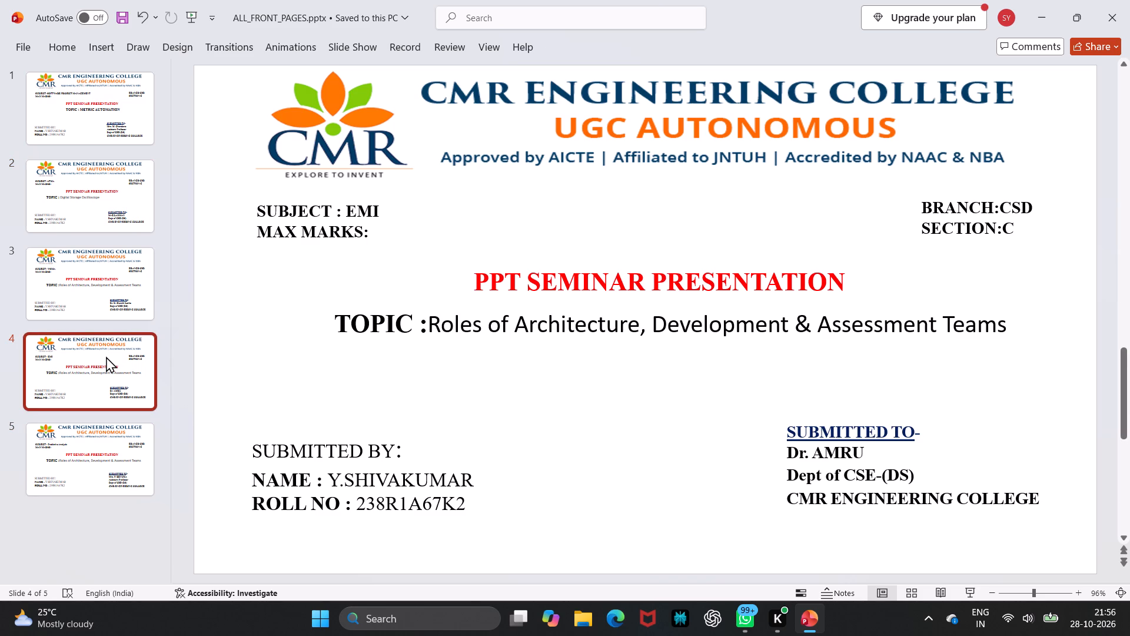
{"action": "left_click", "coordinate": [949, 331]}
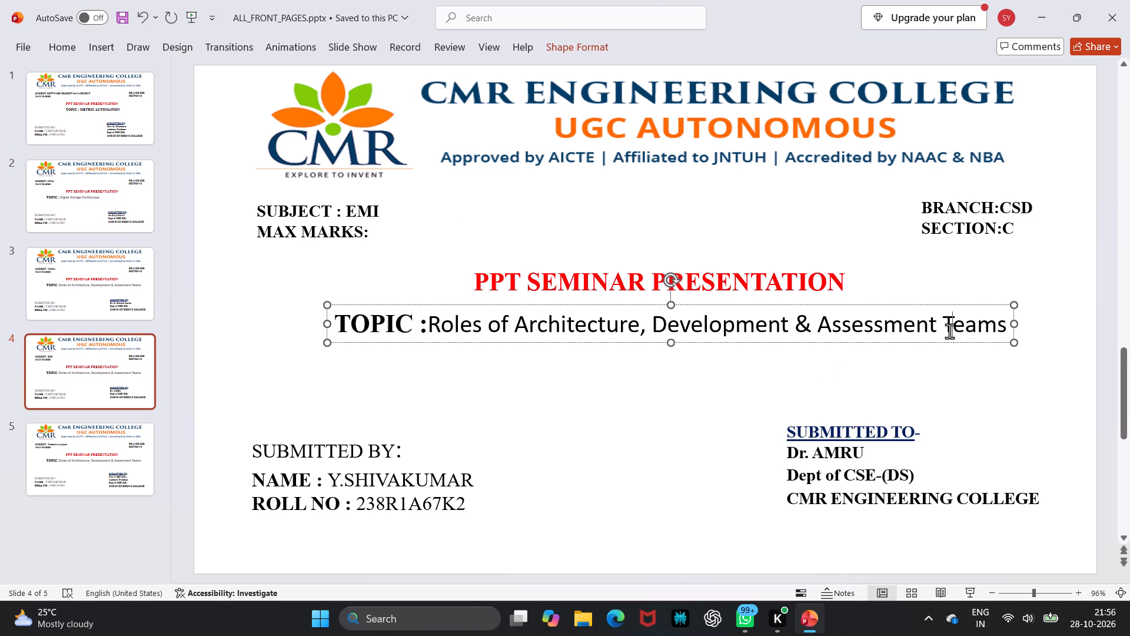
{"action": "key", "text": "ctrl+Delete"}
{"action": "key", "text": "ctrl+BackSpace"}
{"action": "key", "text": "ctrl+BackSpace"}
{"action": "key", "text": "ctrl+BackSpace"}
{"action": "key", "text": "ctrl+BackSpace"}
{"action": "key", "text": "ctrl+BackSpace"}
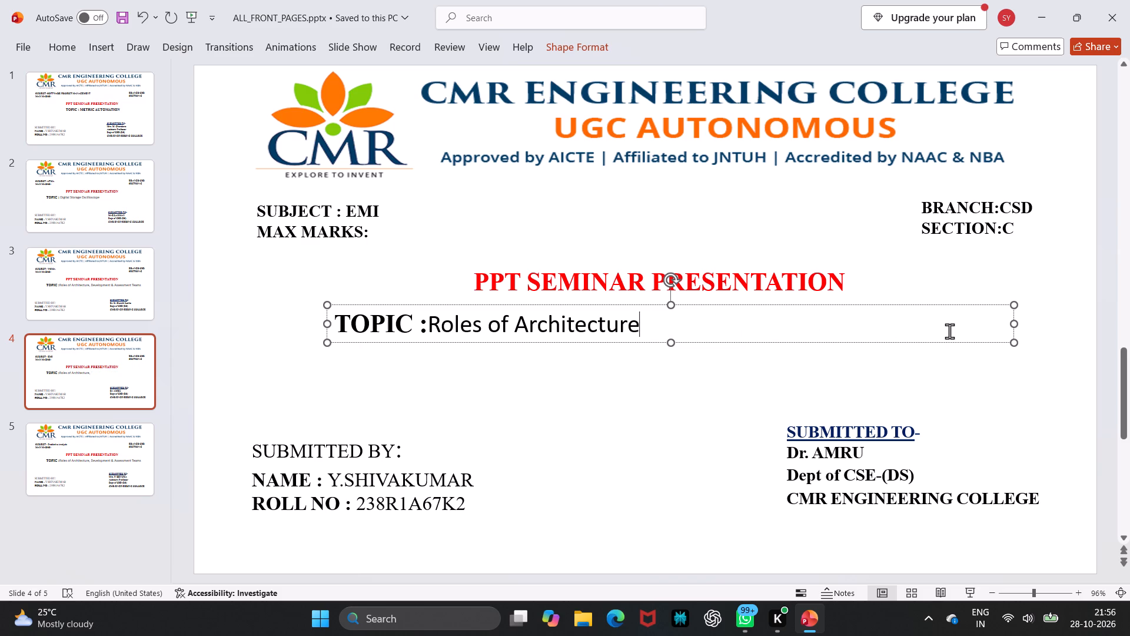
{"action": "key", "text": "ctrl+BackSpace"}
{"action": "key", "text": "ctrl+BackSpace"}
{"action": "key", "text": "ctrl+v"}
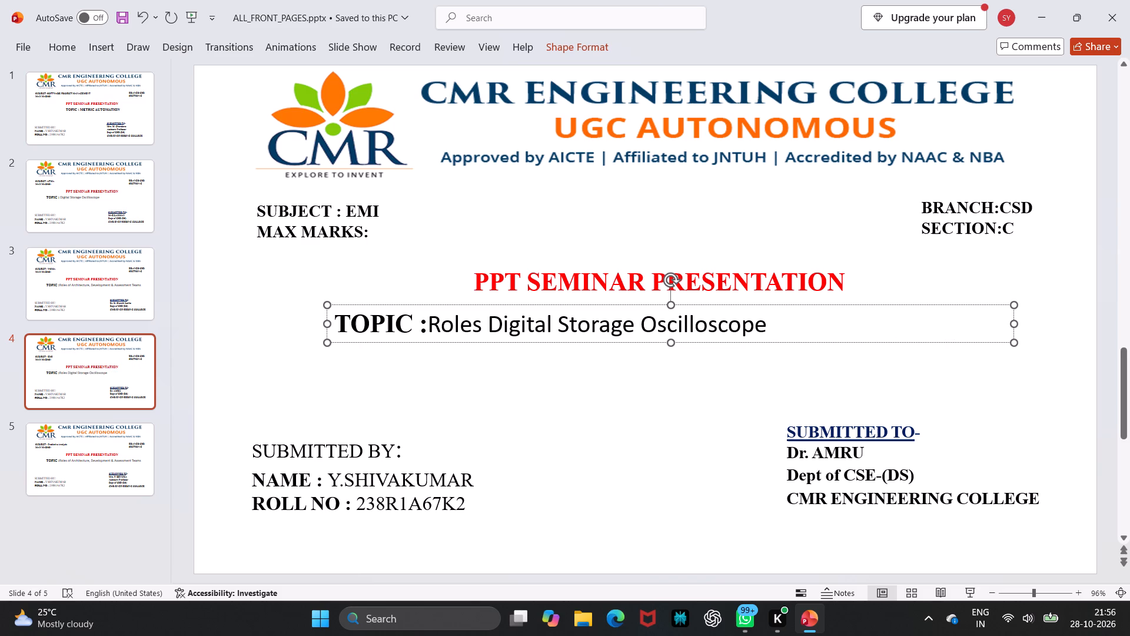
{"action": "double_click", "coordinate": [471, 330]}
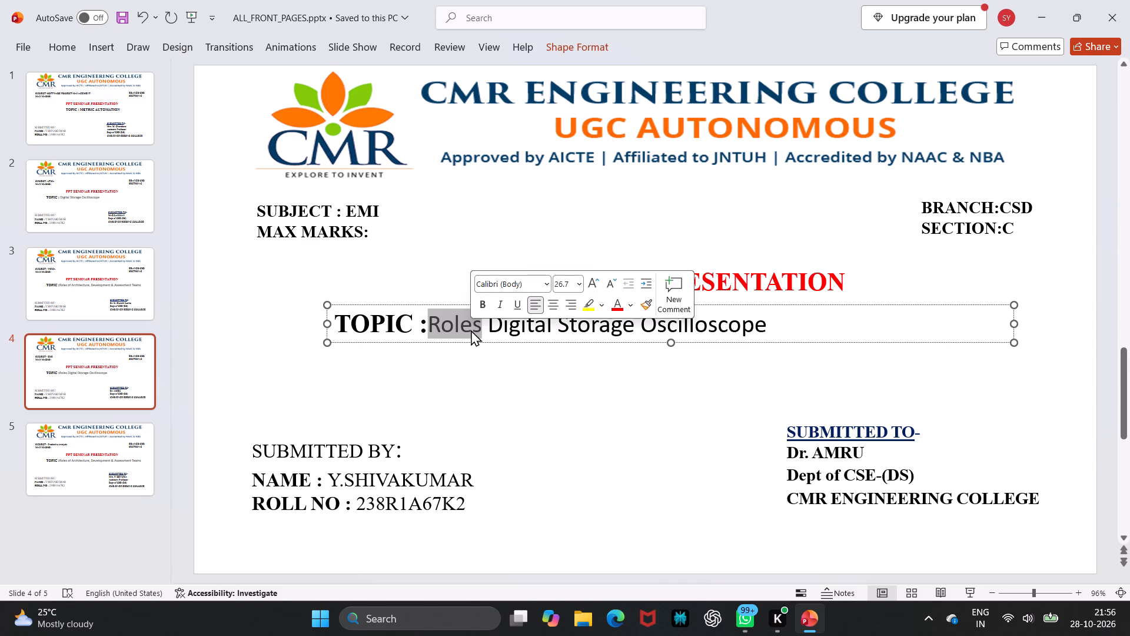
{"action": "key", "text": "BackSpace"}
{"action": "left_click", "coordinate": [101, 377]}
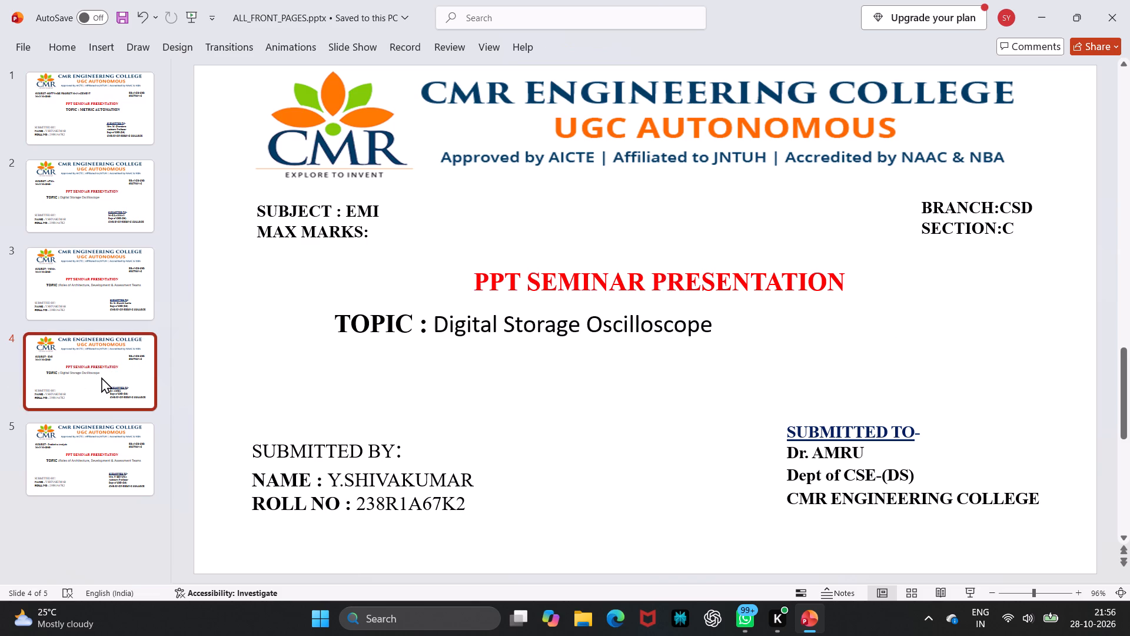
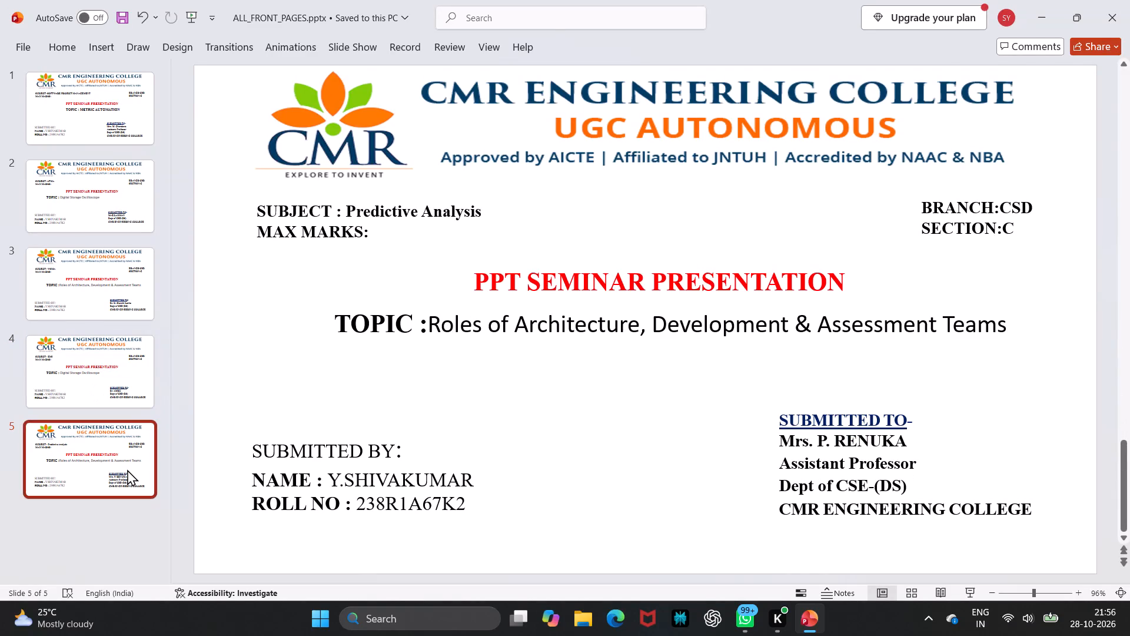
Replace the old topic on slide 5 (Predictive Analysis) with the copied text NEW ZEALAND FISH DATA ANALYTICS, leaving no leftover word Roles.
{"action": "left_click", "coordinate": [1008, 327]}
{"action": "key", "text": "ctrl+BackSpace"}
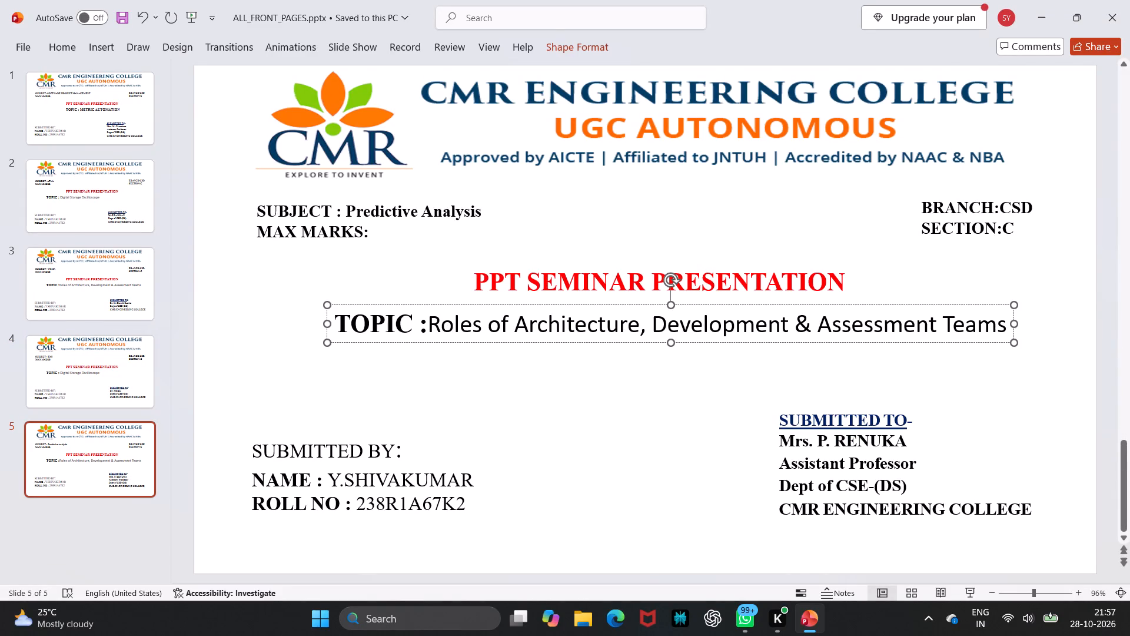
{"action": "key", "text": "ctrl+BackSpace"}
{"action": "key", "text": "ctrl+BackSpace"}
{"action": "key", "text": "ctrl+BackSpace"}
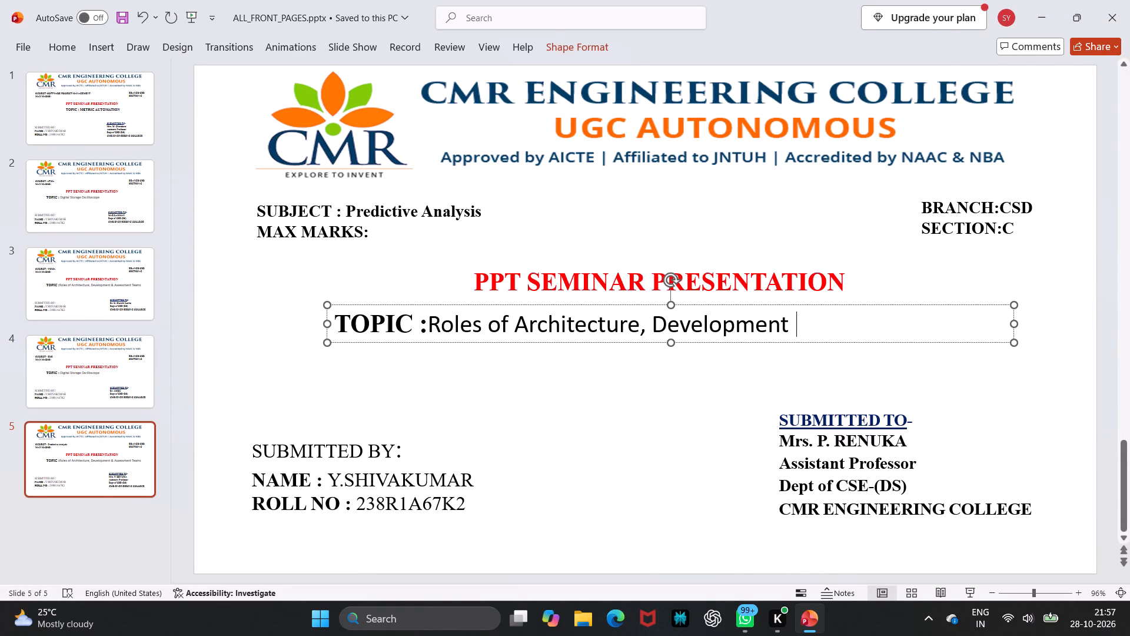
{"action": "key", "text": "ctrl+BackSpace"}
{"action": "key", "text": "ctrl+BackSpace"}
{"action": "key", "text": "ctrl+BackSpace"}
{"action": "key", "text": "ctrl+BackSpace"}
{"action": "key", "text": "ctrl+v"}
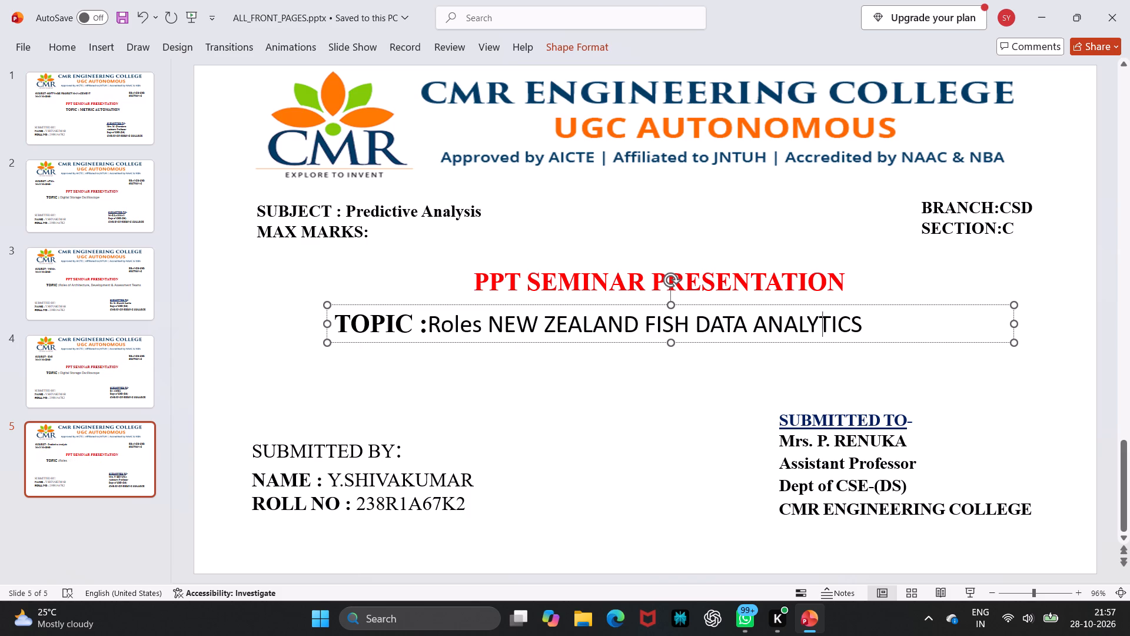
{"action": "double_click", "coordinate": [467, 327]}
{"action": "key", "text": "BackSpace"}
{"action": "left_click", "coordinate": [587, 410]}
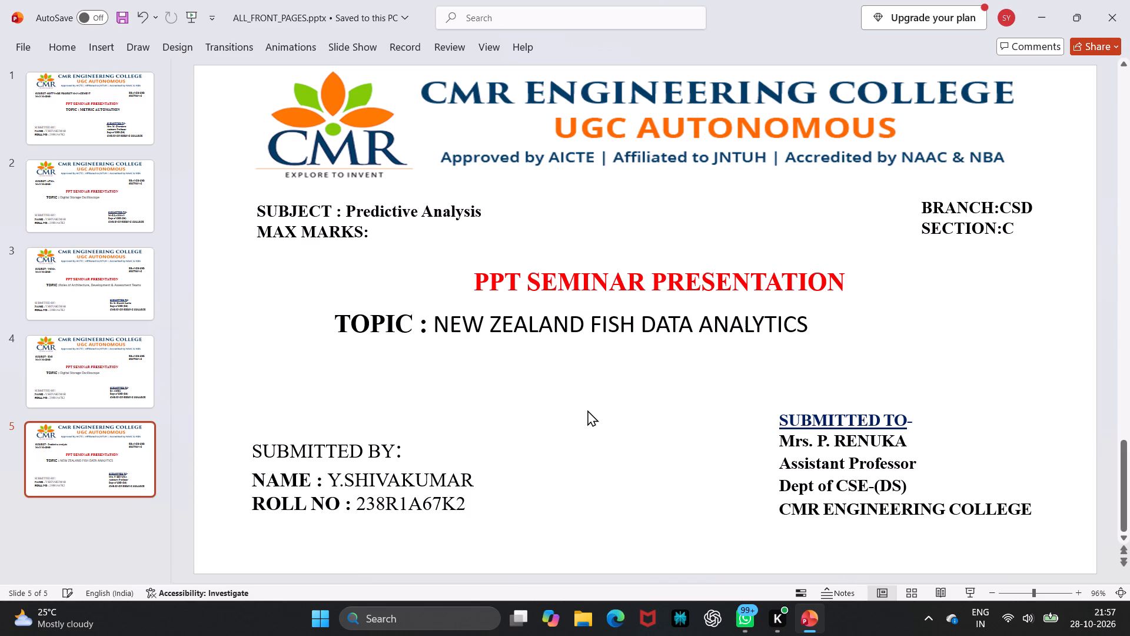
Check the topic on slide 4 (EMI) and open slide 3 (WSMA).
{"action": "left_click", "coordinate": [107, 386]}
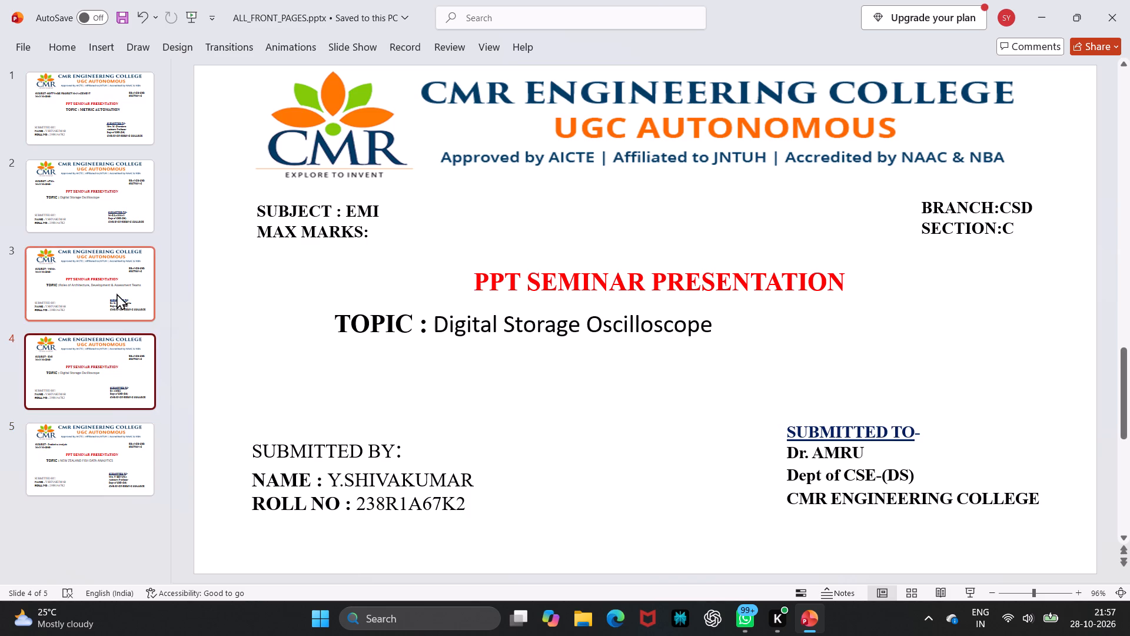
{"action": "left_click", "coordinate": [117, 293]}
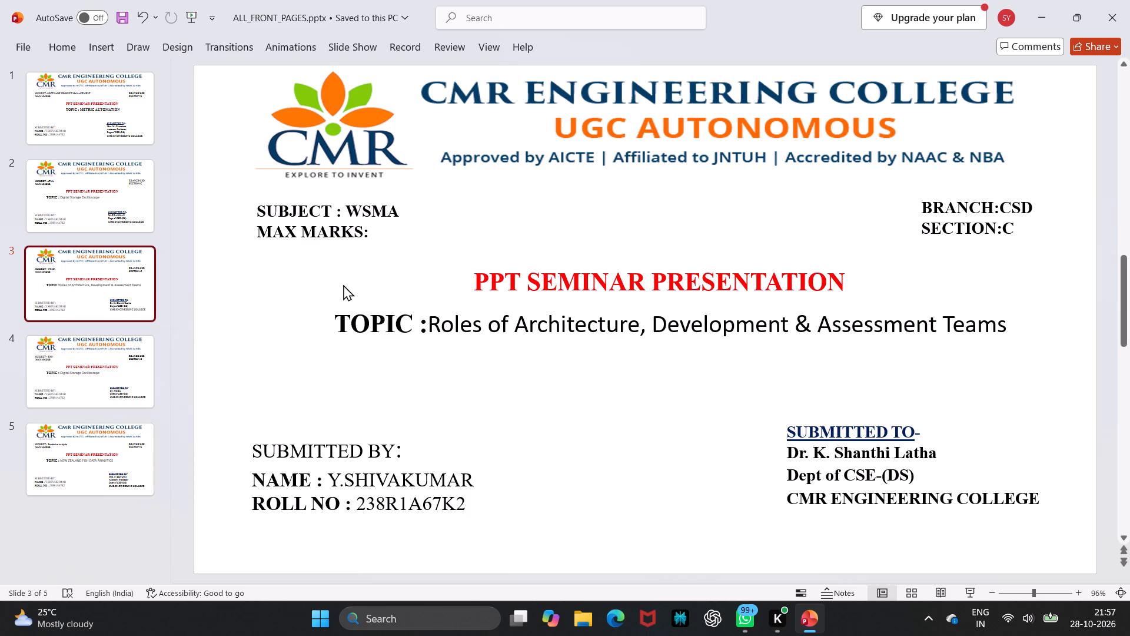
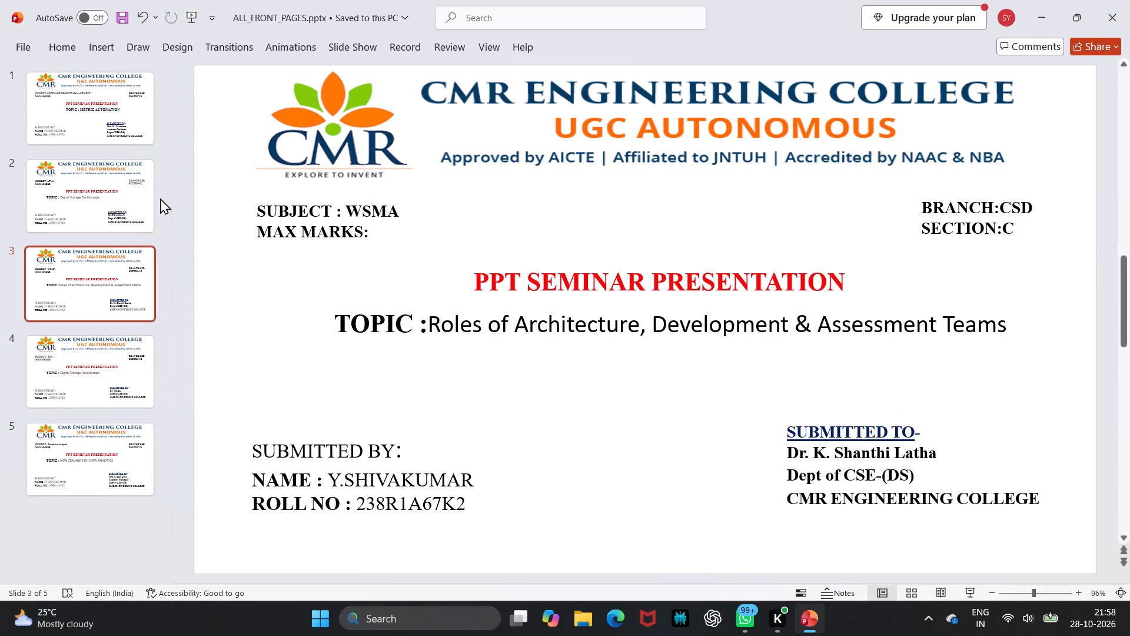
Compare the topic lines on slides 1, 2 and 3 for consistent formatting.
{"action": "left_click", "coordinate": [112, 117]}
{"action": "left_click", "coordinate": [120, 174]}
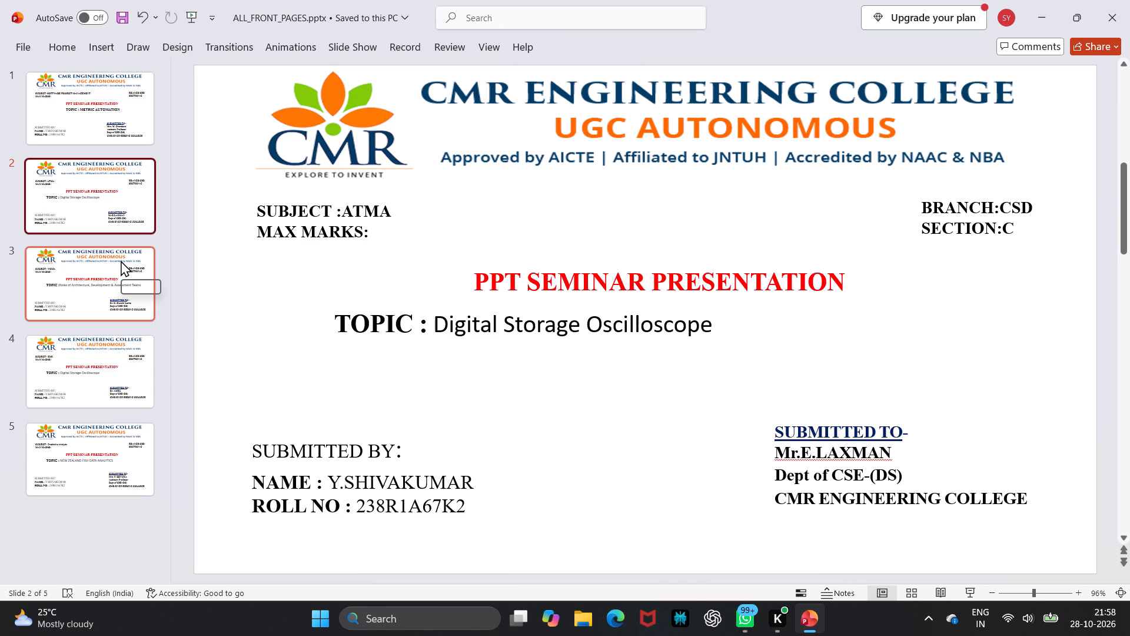
{"action": "left_click", "coordinate": [118, 260]}
{"action": "left_click", "coordinate": [113, 207]}
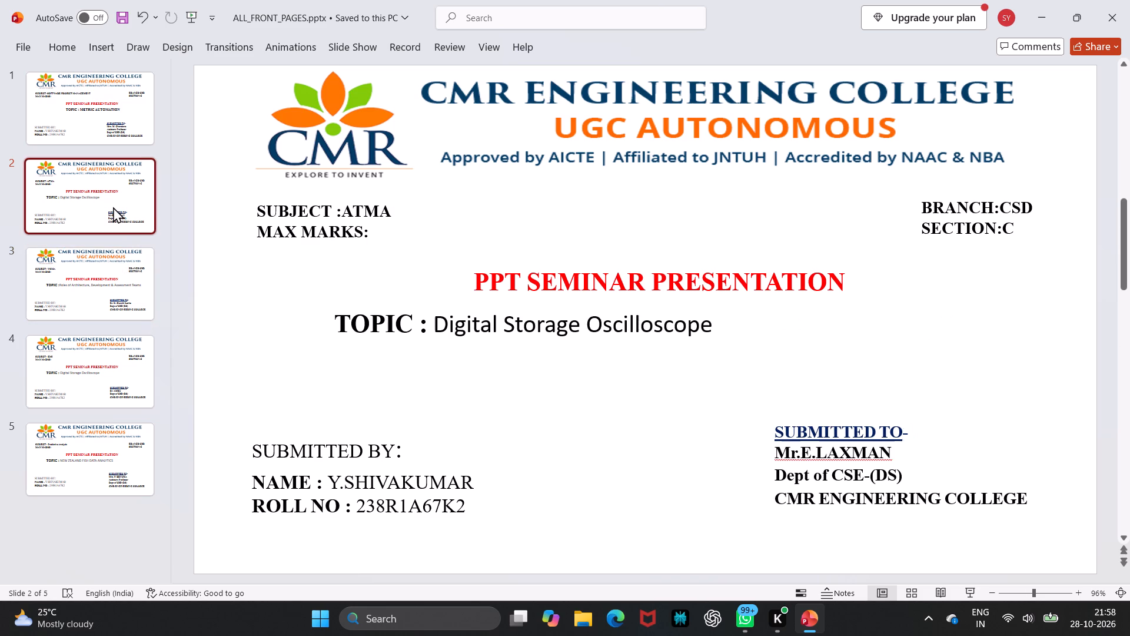
{"action": "left_click", "coordinate": [119, 286]}
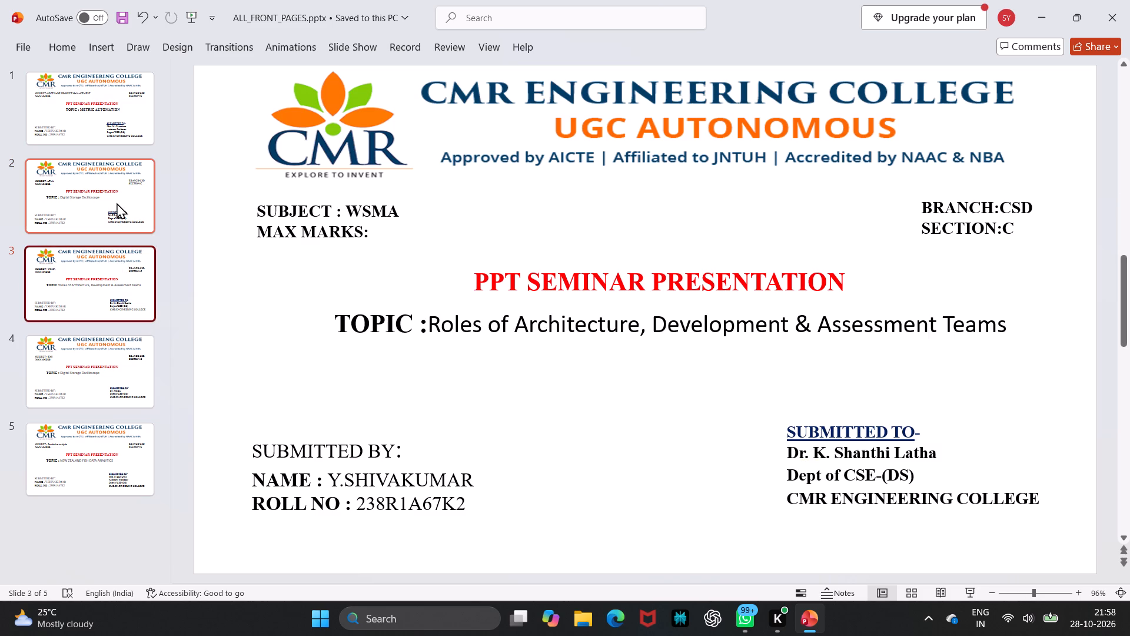
Remove the bold formatting from the topic text METRIC AUTOMATION on slide 1, keeping the TOPIC label bold.
{"action": "left_click", "coordinate": [114, 143]}
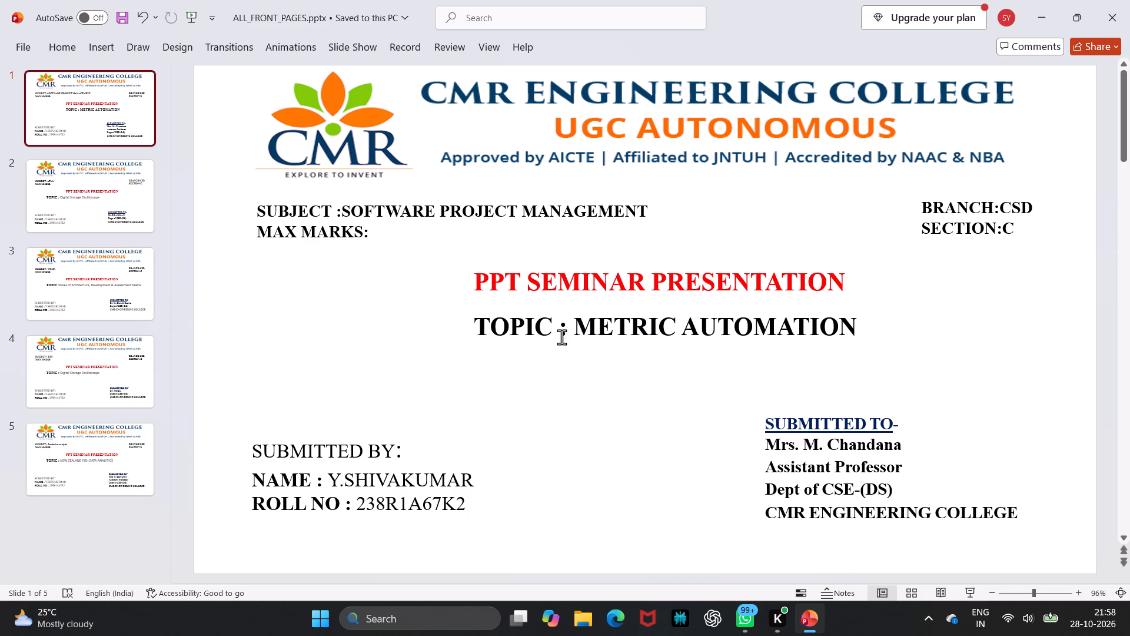
{"action": "left_click_drag", "start_coordinate": [576, 326], "coordinate": [789, 319]}
{"action": "key", "text": "ctrl+b"}
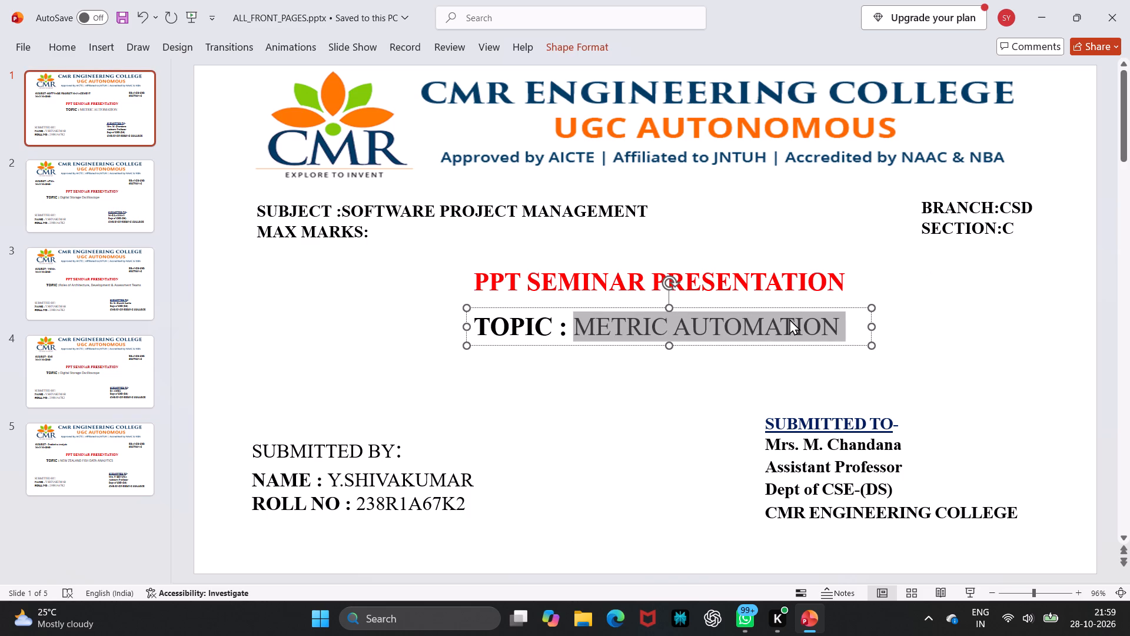
{"action": "left_click", "coordinate": [685, 373]}
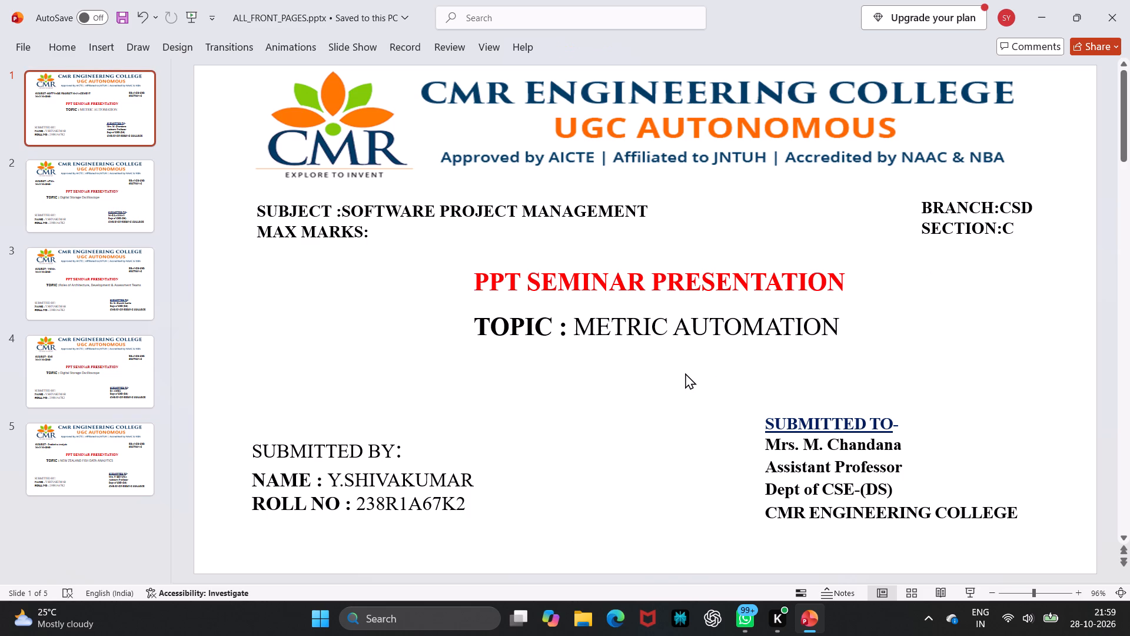
Set the font of the topic text Digital Storage Oscilloscope on slide 2 (ATMA) to Times New Roman.
{"action": "left_click", "coordinate": [121, 197]}
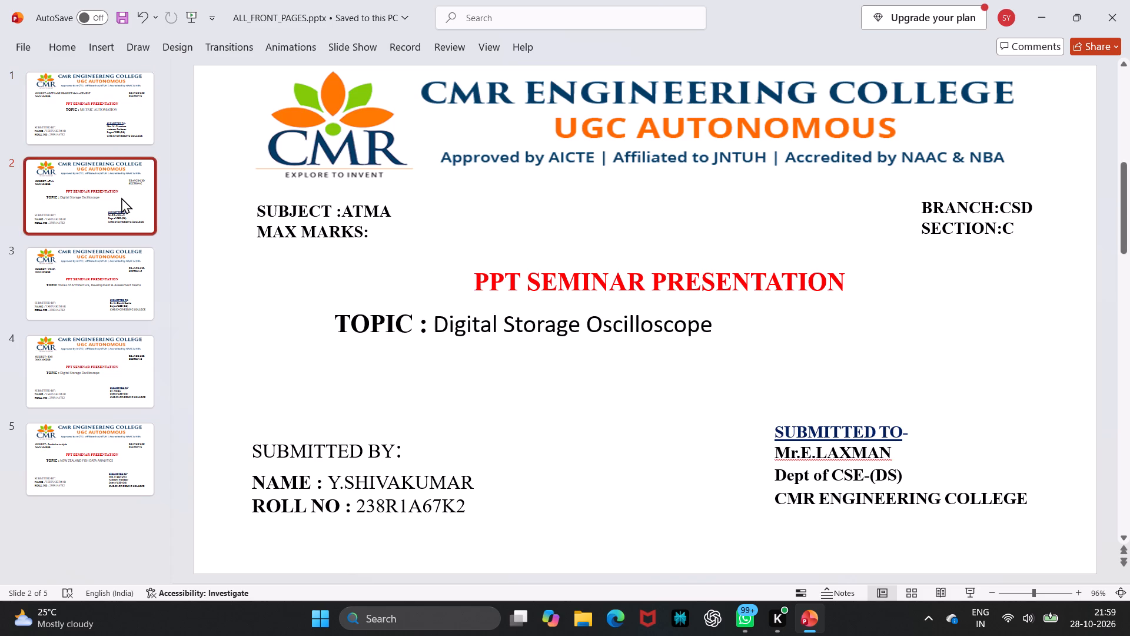
{"action": "left_click", "coordinate": [435, 326]}
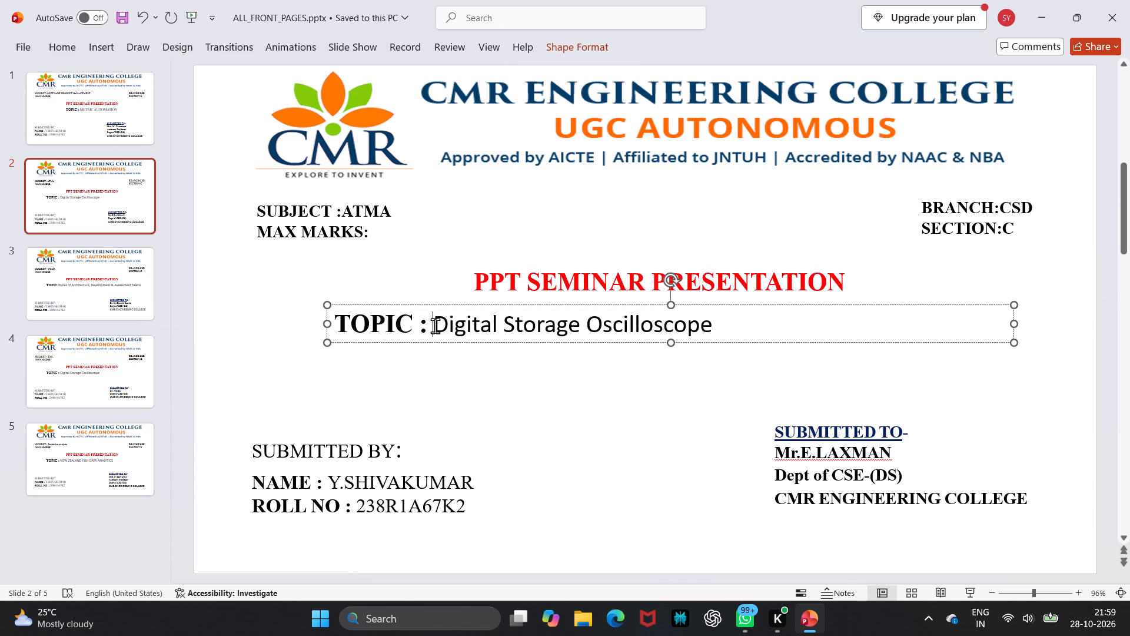
{"action": "left_click_drag", "start_coordinate": [435, 326], "coordinate": [697, 326]}
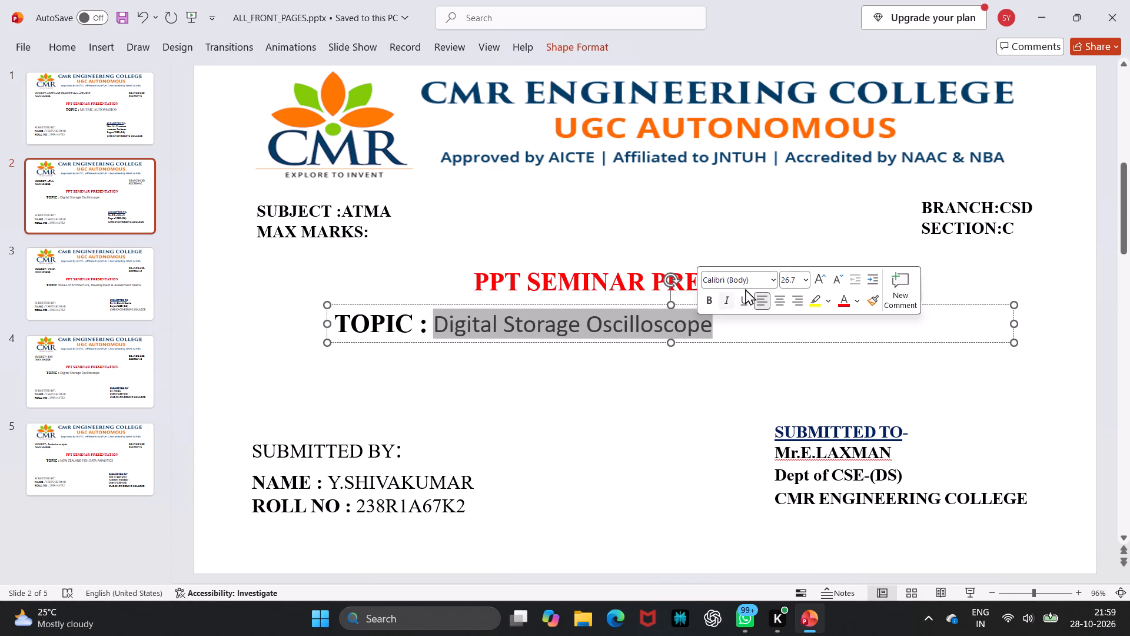
{"action": "left_click", "coordinate": [750, 283]}
{"action": "type", "text": "TIM"}
{"action": "key", "text": "Return"}
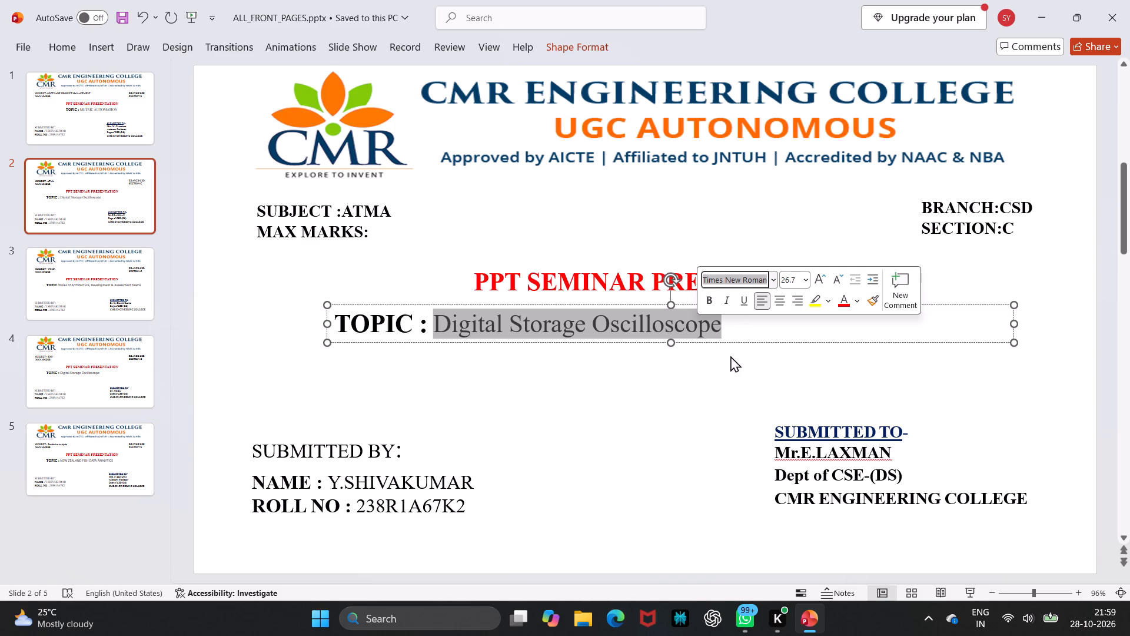
Set the font of the topic text Digital Storage Oscilloscope on slide 4 (EMI) to Times New Roman.
{"action": "left_click", "coordinate": [116, 376]}
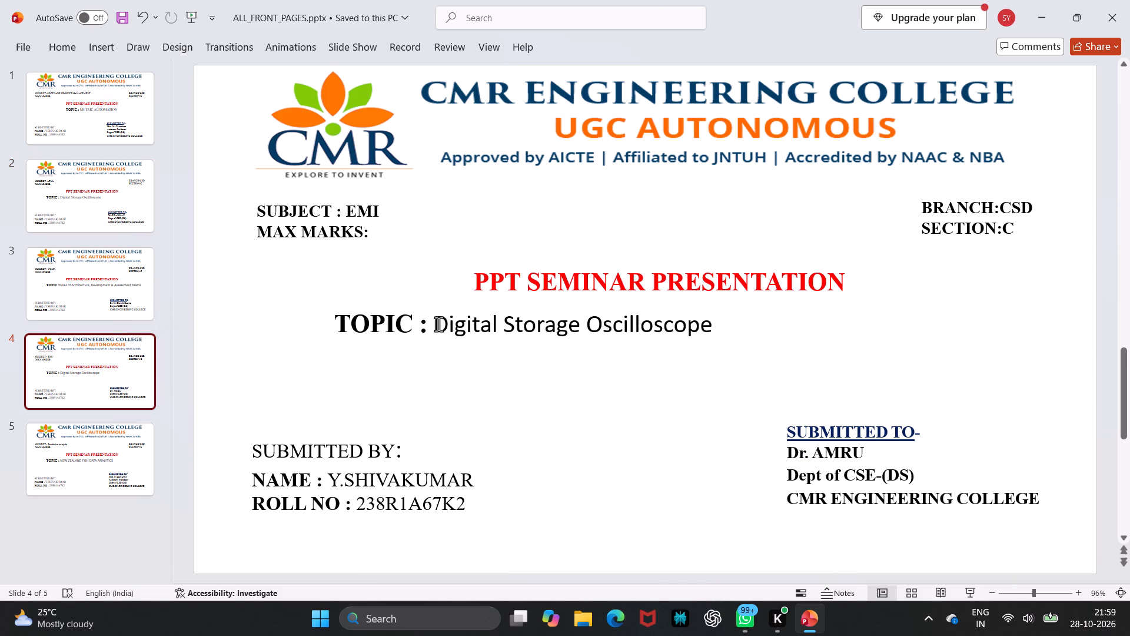
{"action": "left_click_drag", "start_coordinate": [436, 323], "coordinate": [679, 325]}
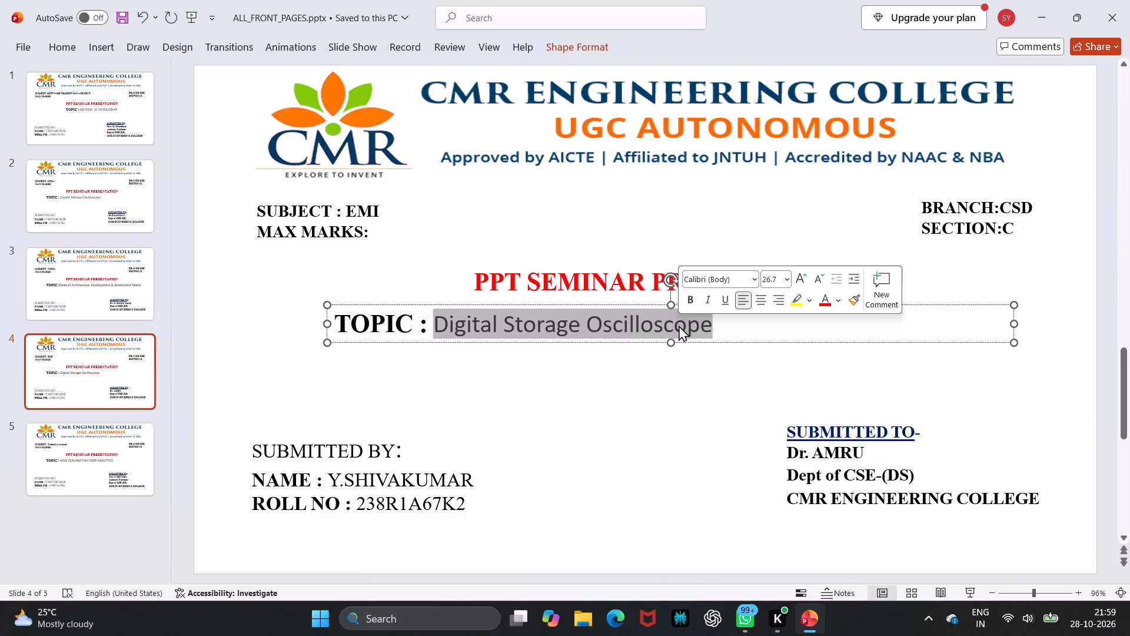
{"action": "left_click", "coordinate": [716, 278]}
{"action": "type", "text": "TIME"}
{"action": "key", "text": "Return"}
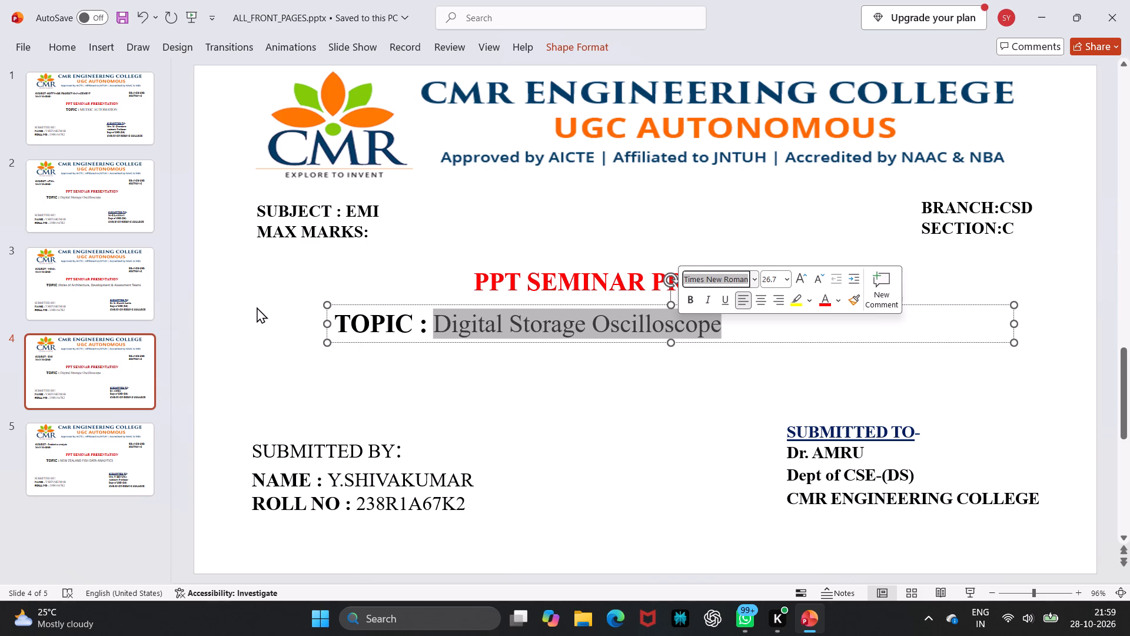
Set the font of the topic text NEW ZEALAND FISH DATA ANALYTICS on slide 5 to Times New Roman.
{"action": "left_click", "coordinate": [129, 456]}
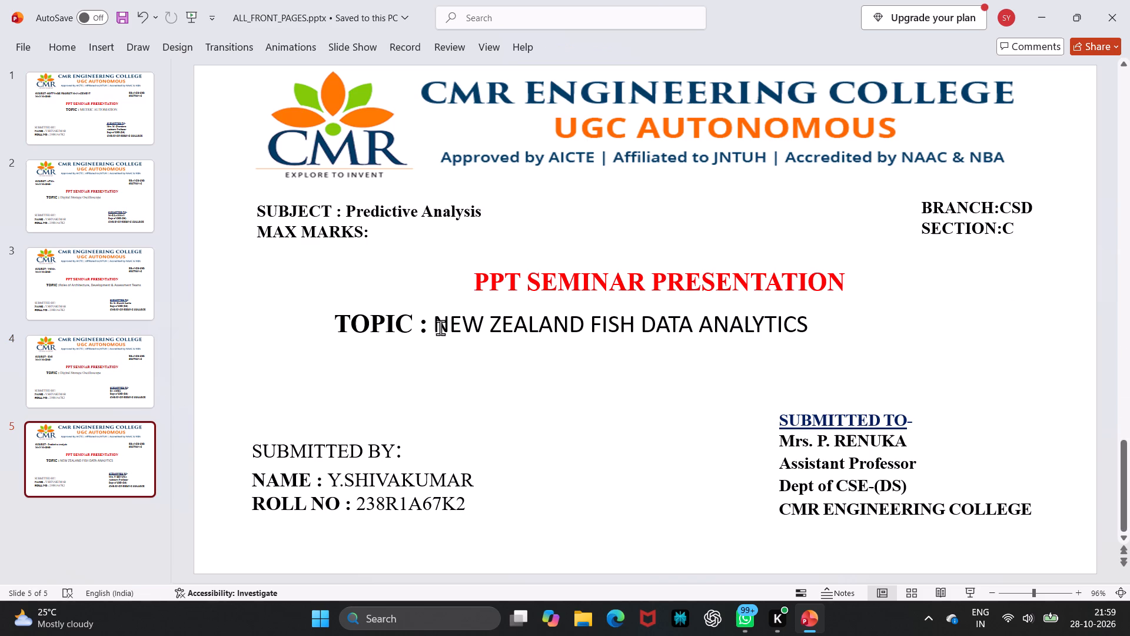
{"action": "left_click", "coordinate": [440, 326]}
{"action": "left_click_drag", "start_coordinate": [436, 324], "coordinate": [815, 339]}
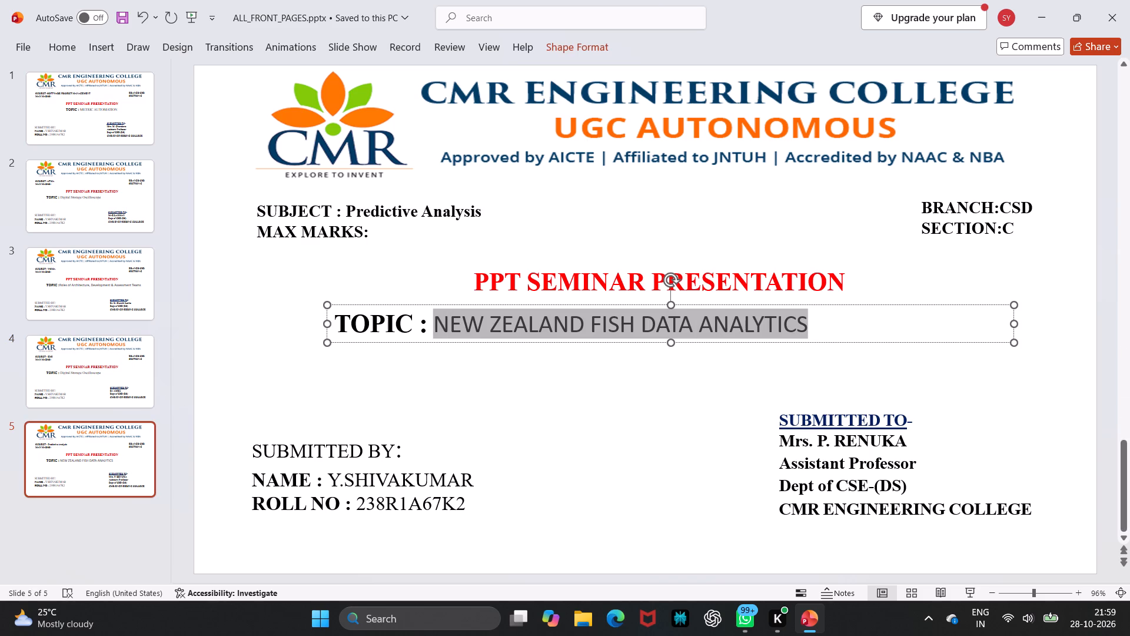
{"action": "left_click", "coordinate": [849, 290]}
{"action": "type", "text": "TIM"}
{"action": "key", "text": "Return"}
{"action": "left_click", "coordinate": [714, 395]}
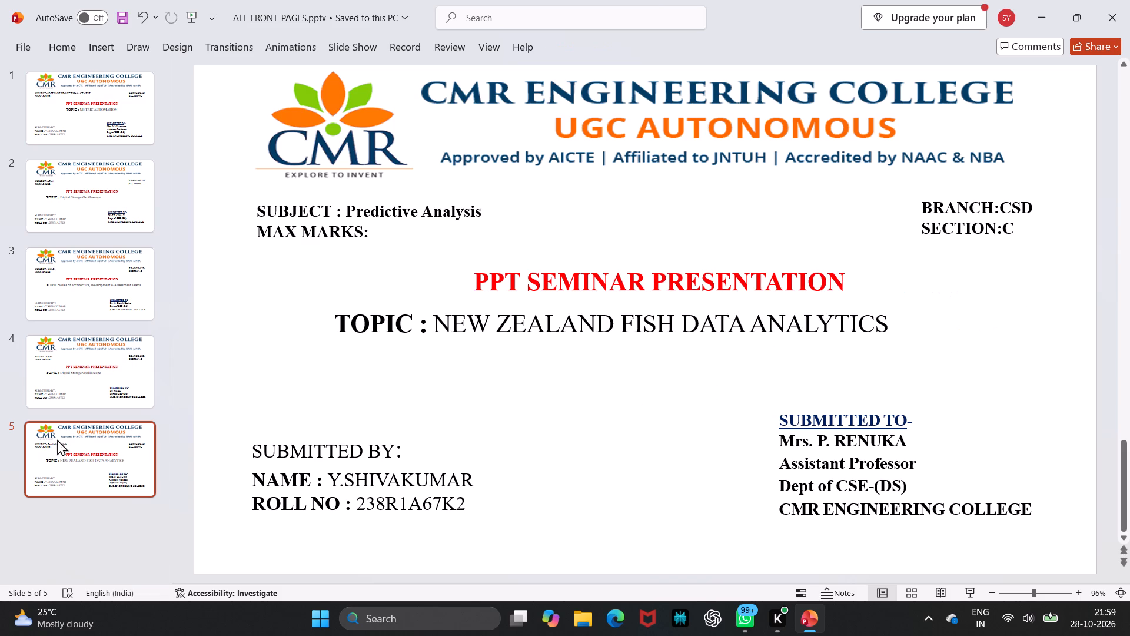
Review the topic lines on slides 4, 3 and 2.
{"action": "left_click", "coordinate": [115, 392]}
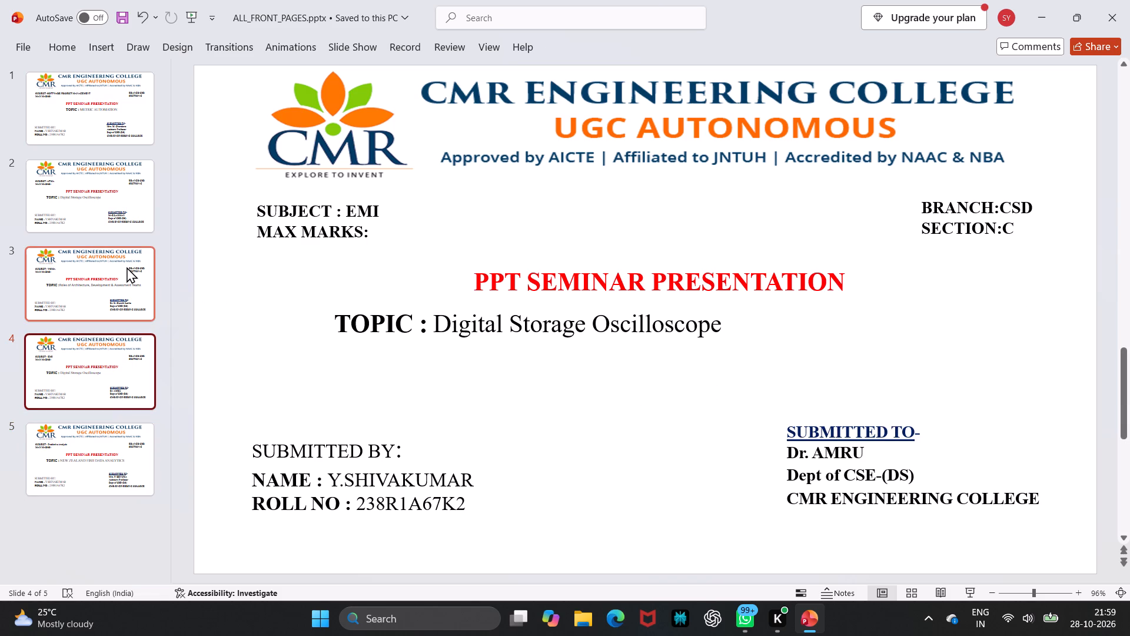
{"action": "left_click", "coordinate": [126, 267]}
{"action": "left_click", "coordinate": [129, 200]}
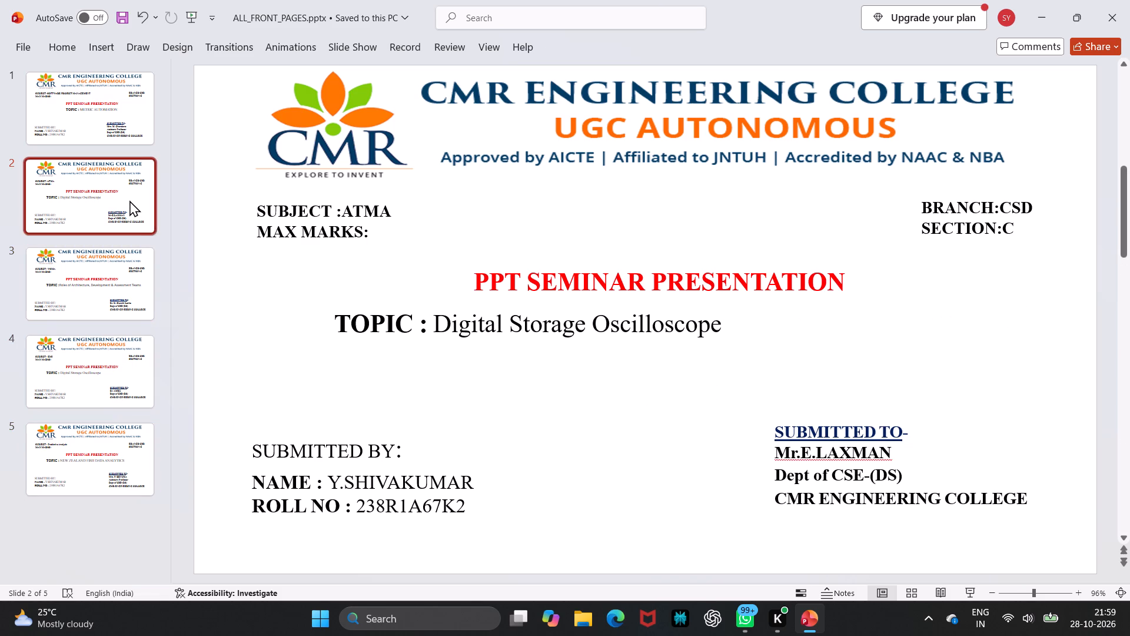
Delete the word Oscilloscope from the topic line on slide 2 (ATMA).
{"action": "left_click", "coordinate": [108, 116]}
{"action": "left_click", "coordinate": [112, 204]}
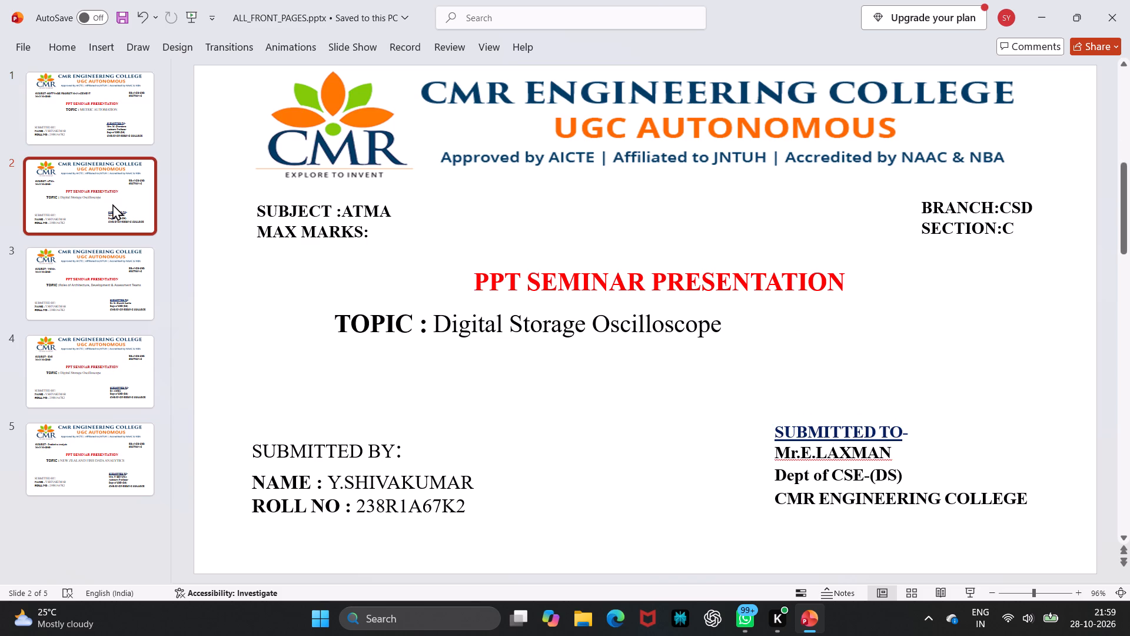
{"action": "left_click", "coordinate": [722, 323]}
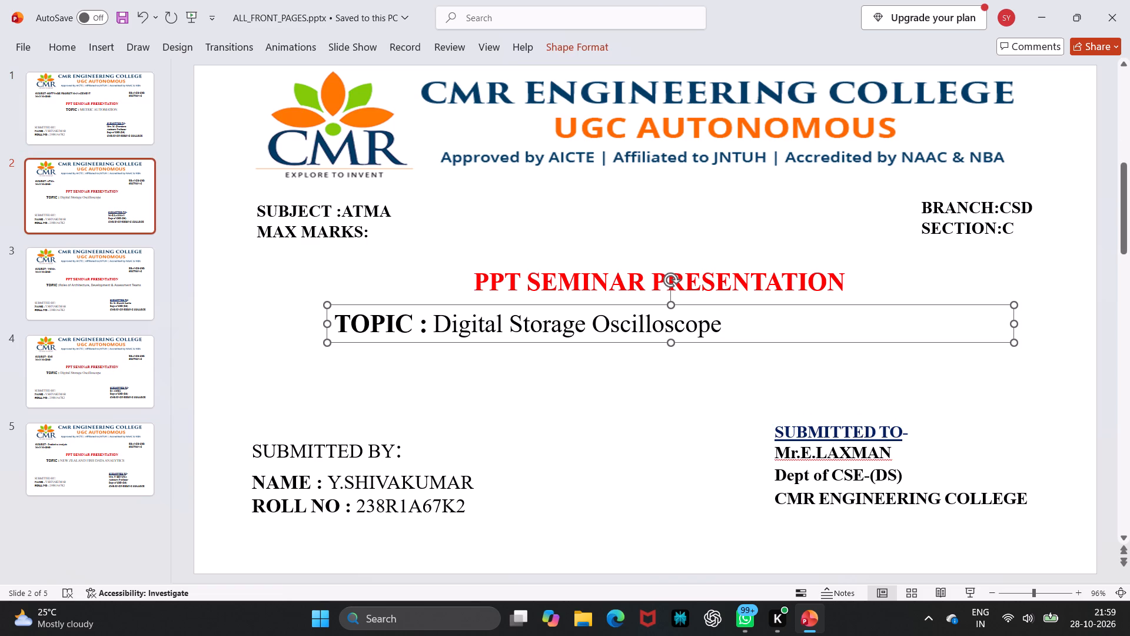
{"action": "left_click", "coordinate": [720, 323]}
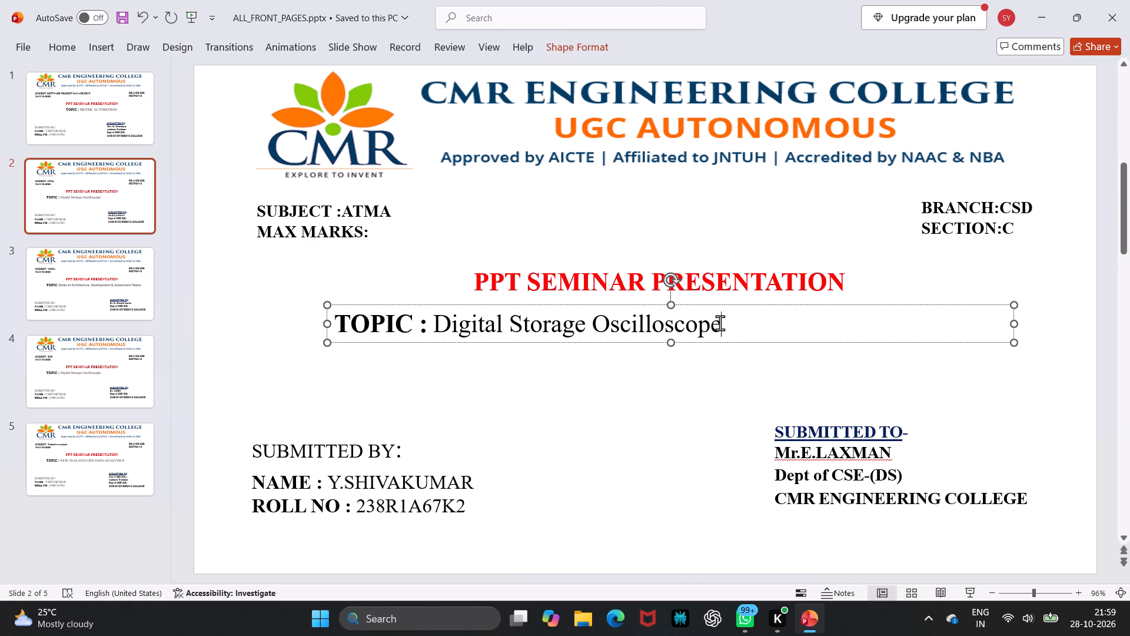
{"action": "key", "text": "ctrl+BackSpace"}
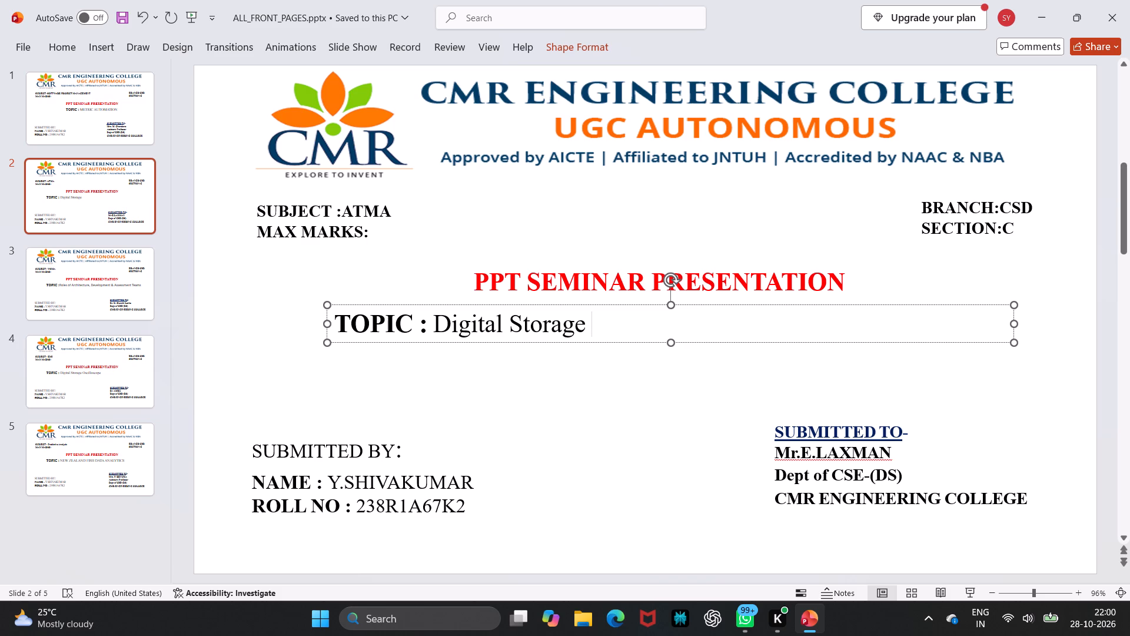
Open slide 3 (WSMA).
{"action": "left_click", "coordinate": [109, 304]}
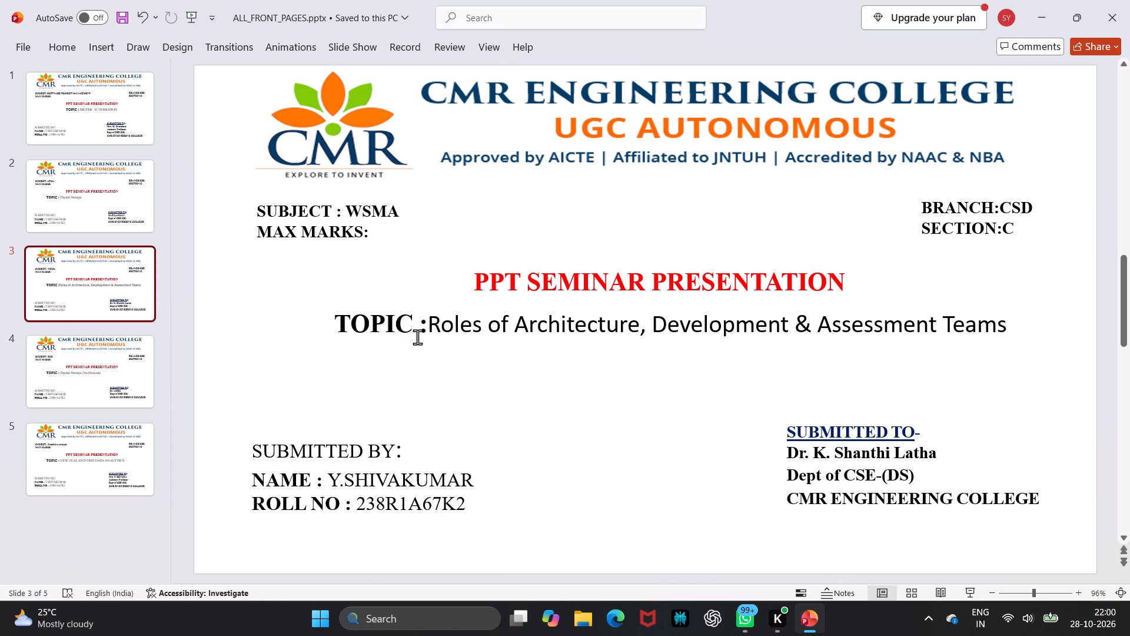
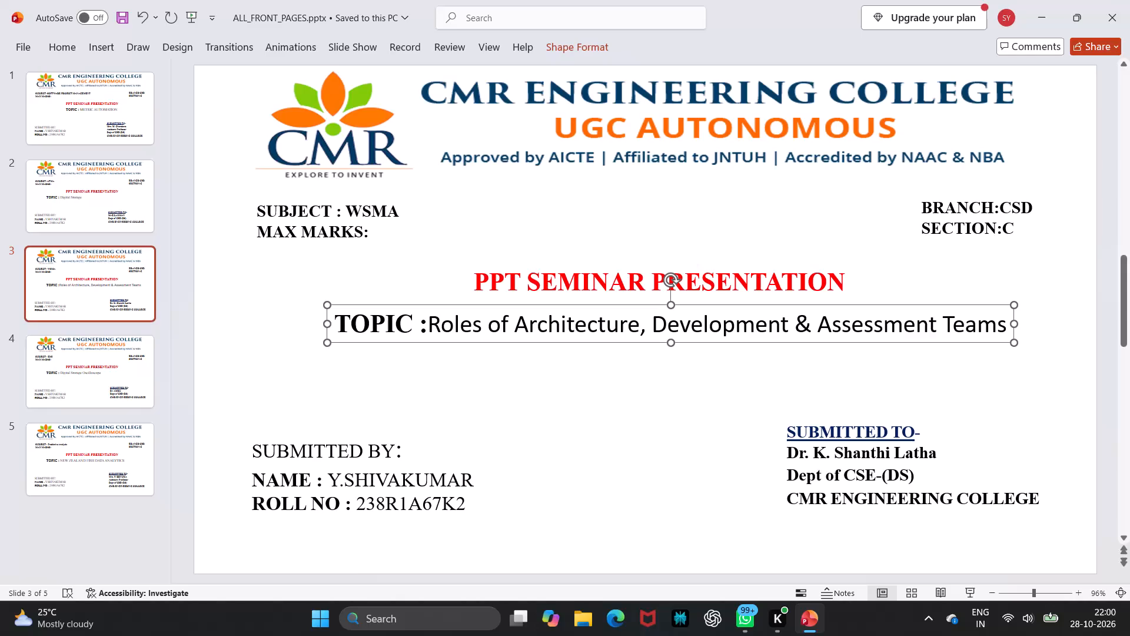
Replace the topic text on slide 3 (WSMA) with the copied text SOCIAL ANALYTICS.
{"action": "left_click", "coordinate": [1005, 326]}
{"action": "key", "text": "ctrl+BackSpace"}
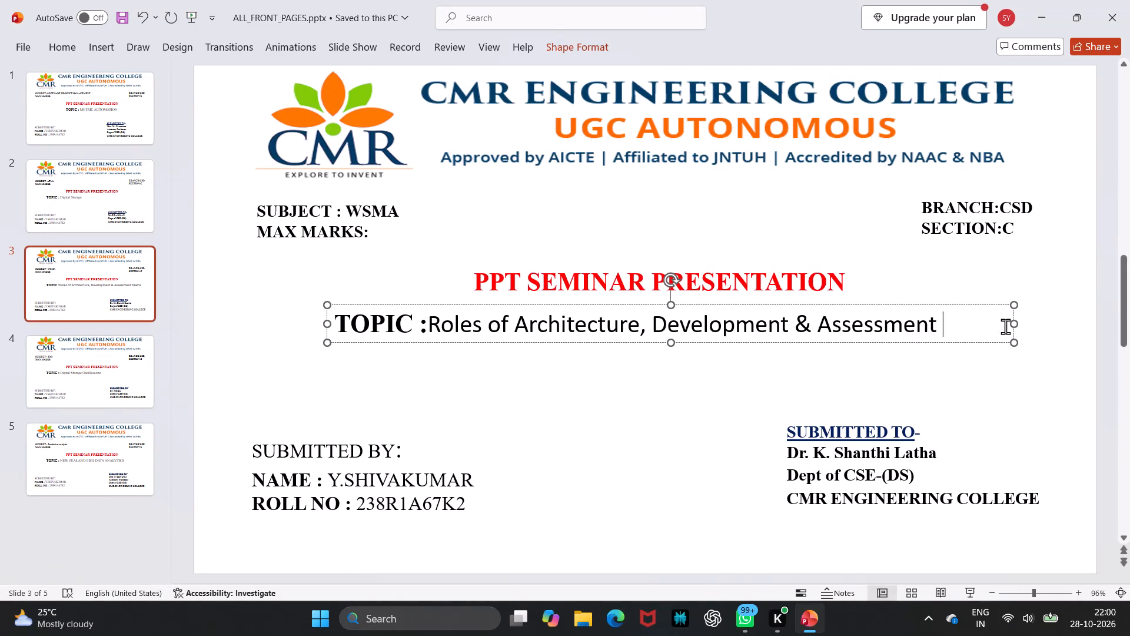
{"action": "key", "text": "ctrl+BackSpace"}
{"action": "key", "text": "ctrl+BackSpace"}
{"action": "key", "text": "ctrl+BackSpace"}
{"action": "key", "text": "ctrl+BackSpace"}
{"action": "key", "text": "ctrl+BackSpace"}
{"action": "key", "text": "ctrl+BackSpace"}
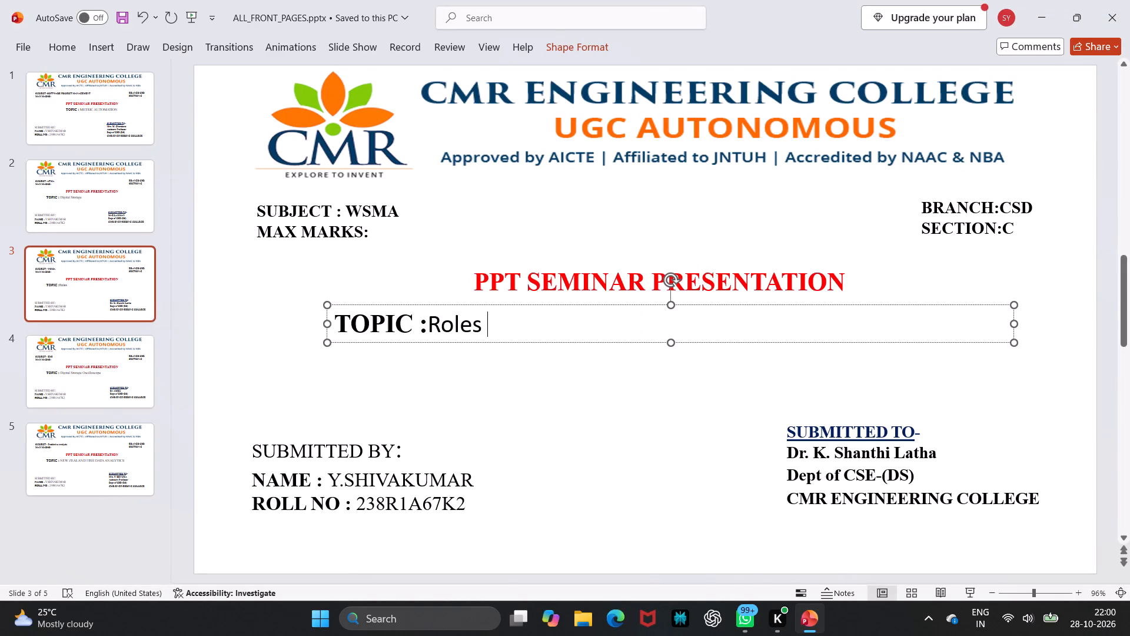
{"action": "key", "text": "ctrl+v"}
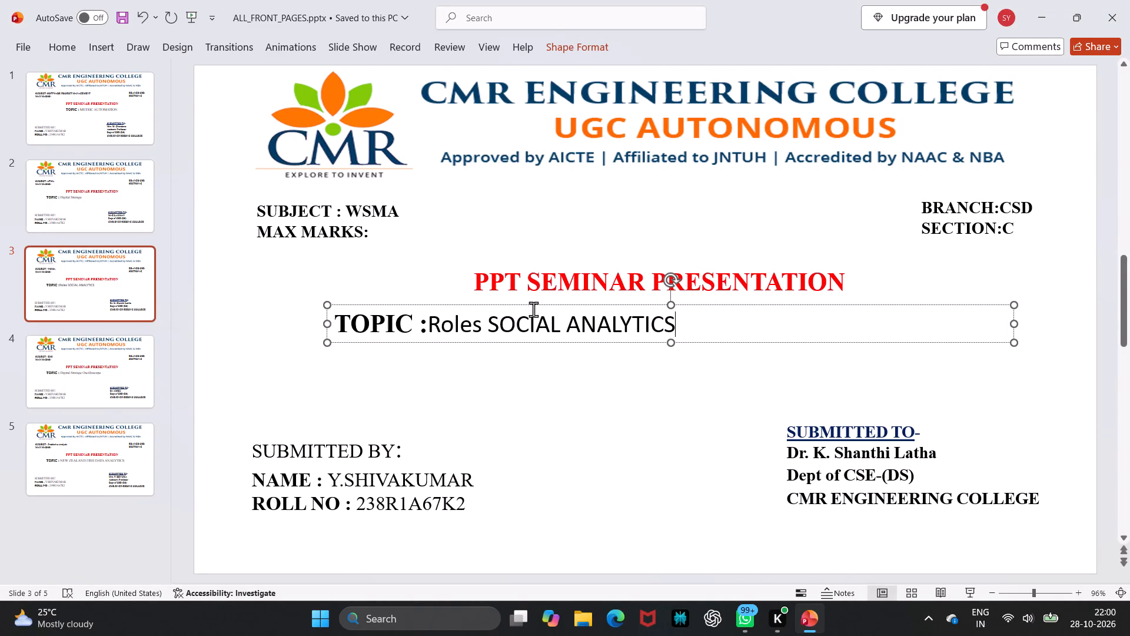
{"action": "double_click", "coordinate": [474, 329]}
{"action": "key", "text": "BackSpace"}
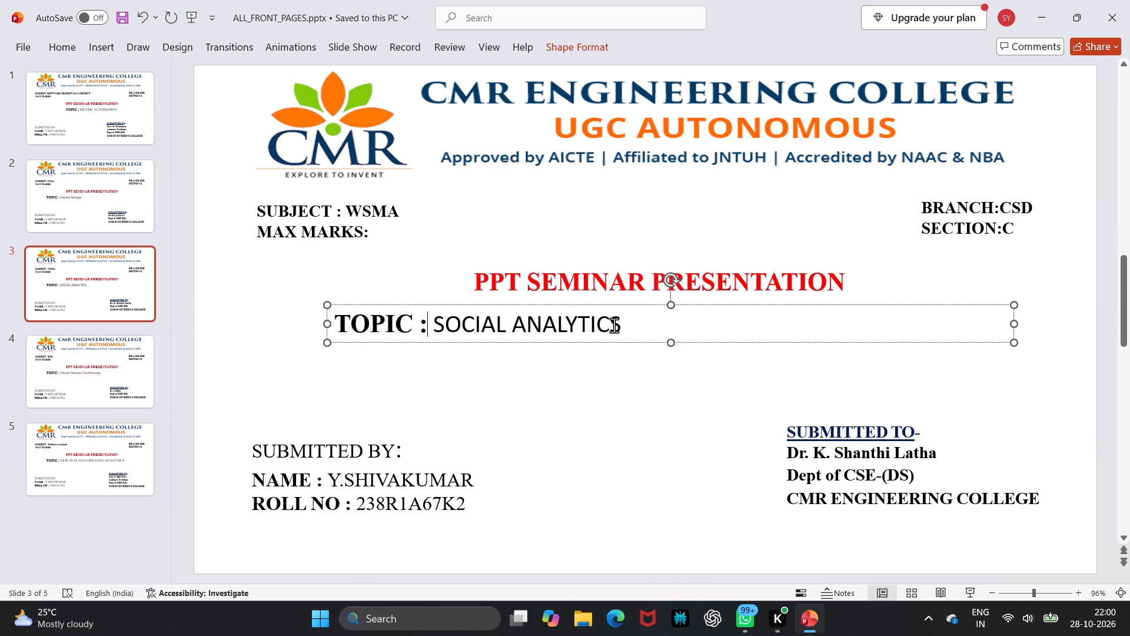
Move the slide 3 topic box under the start of the PPT SEMINAR PRESENTATION heading and narrow it to fit its text.
{"action": "left_click_drag", "start_coordinate": [625, 327], "coordinate": [758, 333]}
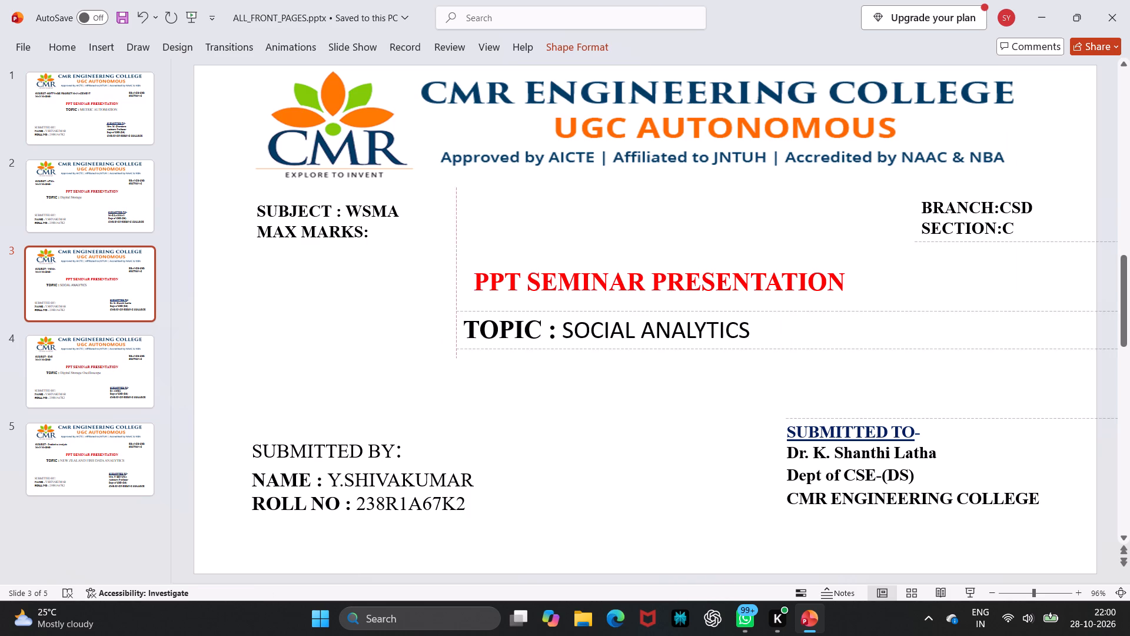
{"action": "left_click_drag", "start_coordinate": [758, 333], "coordinate": [774, 326]}
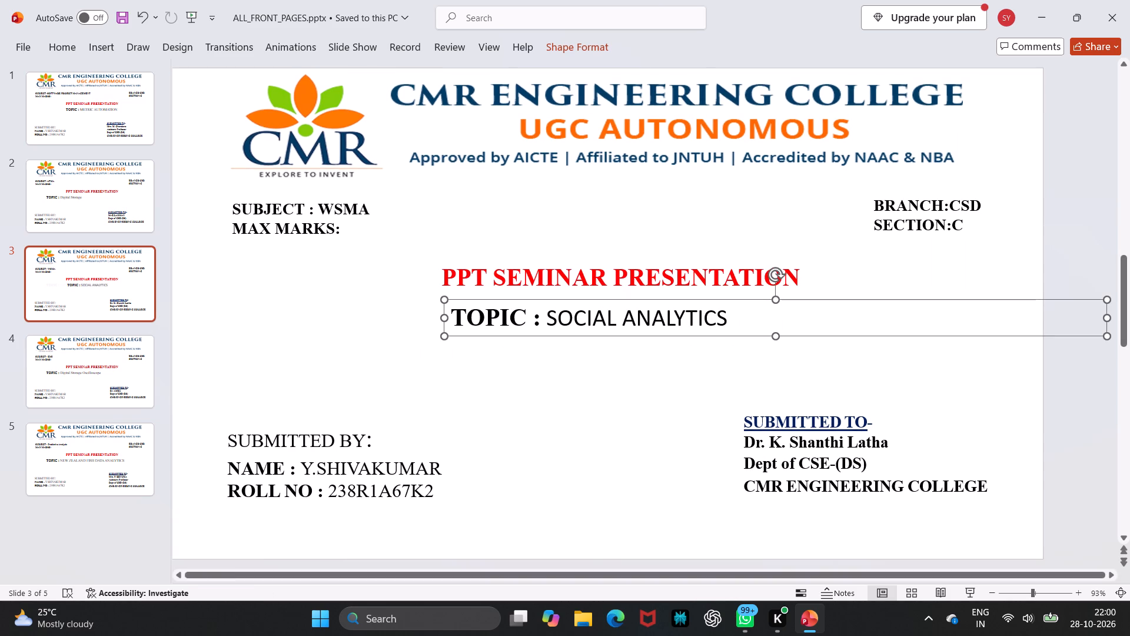
{"action": "left_click_drag", "start_coordinate": [1107, 337], "coordinate": [854, 362]}
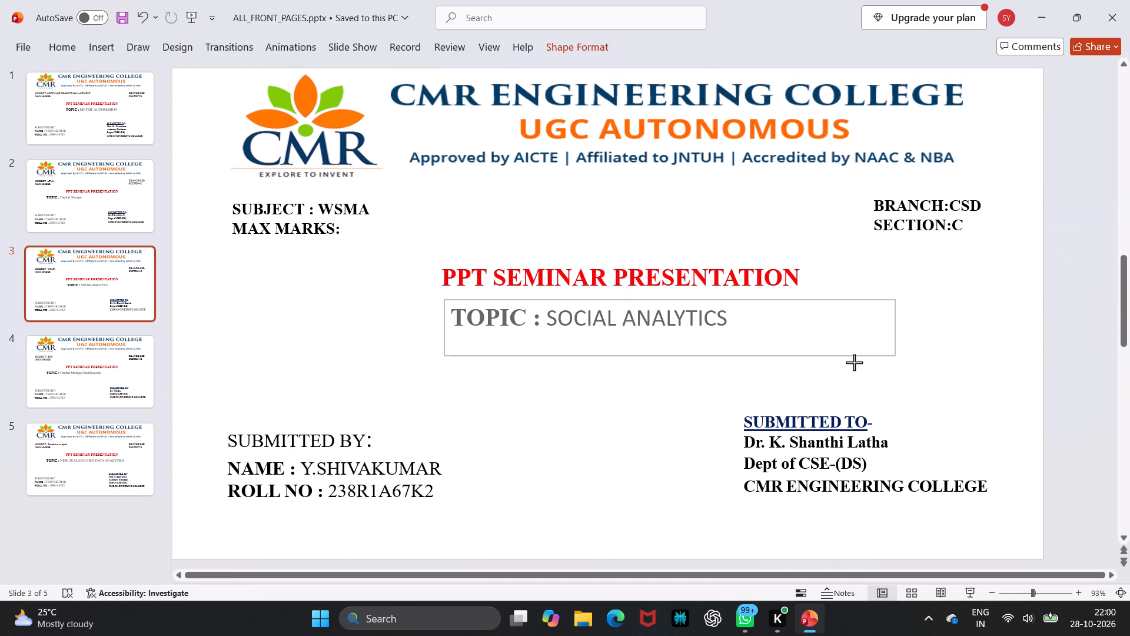
{"action": "left_click_drag", "start_coordinate": [854, 362], "coordinate": [754, 333]}
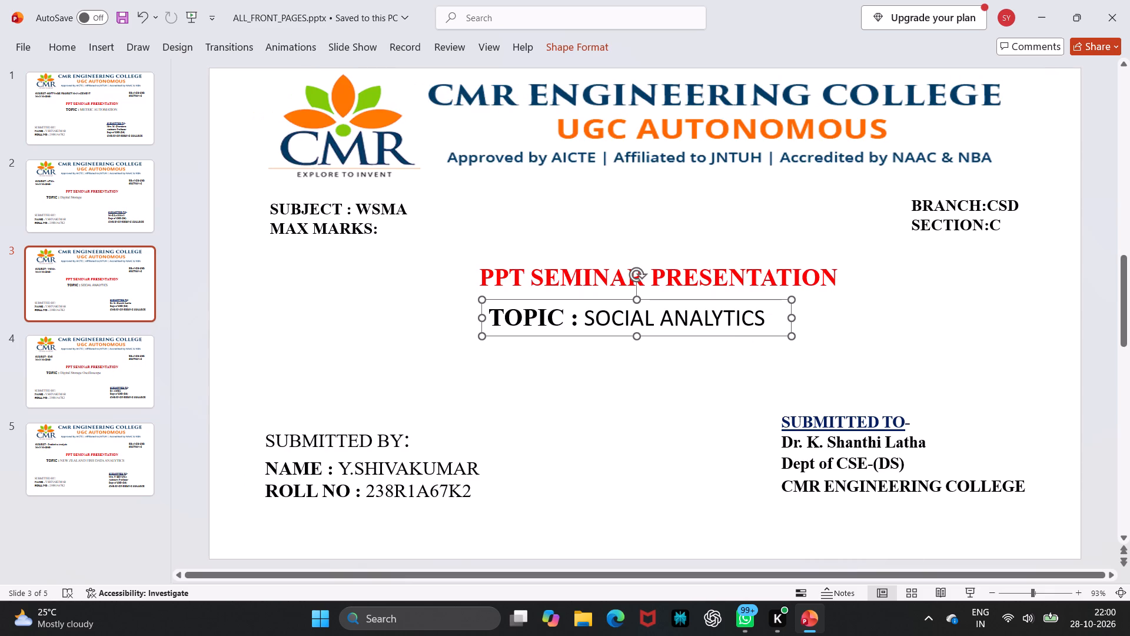
Set the font of the topic text SOCIAL ANALYTICS on slide 3 to Times New Roman.
{"action": "left_click", "coordinate": [742, 320]}
{"action": "left_click_drag", "start_coordinate": [762, 319], "coordinate": [588, 322]}
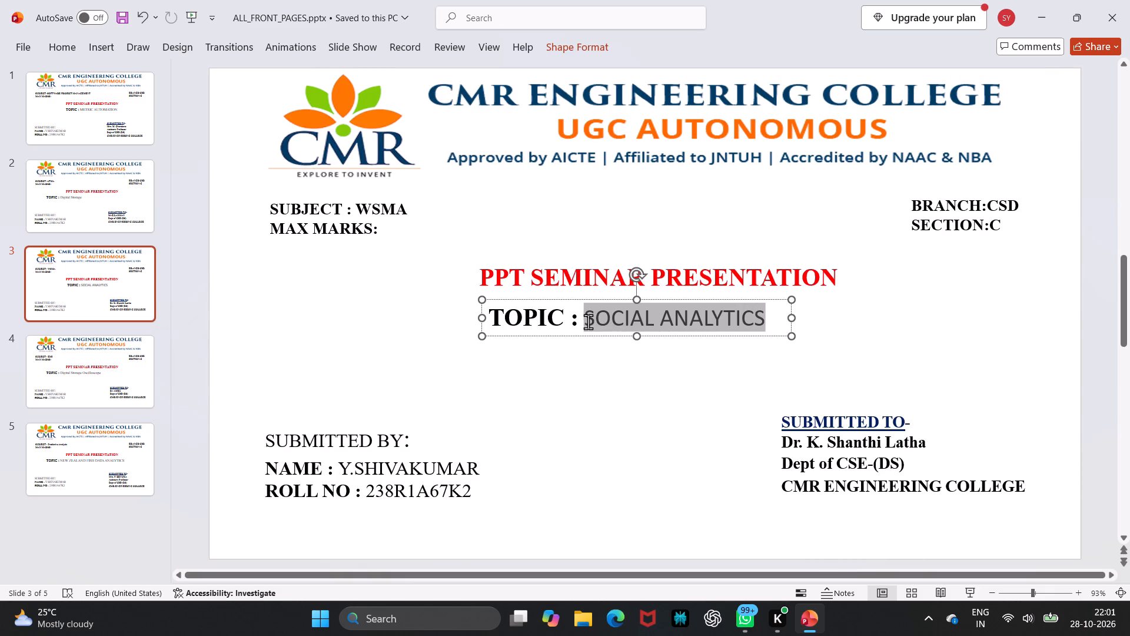
{"action": "left_click_drag", "start_coordinate": [588, 322], "coordinate": [591, 322]}
{"action": "left_click", "coordinate": [586, 320]}
{"action": "left_click_drag", "start_coordinate": [586, 320], "coordinate": [744, 314]}
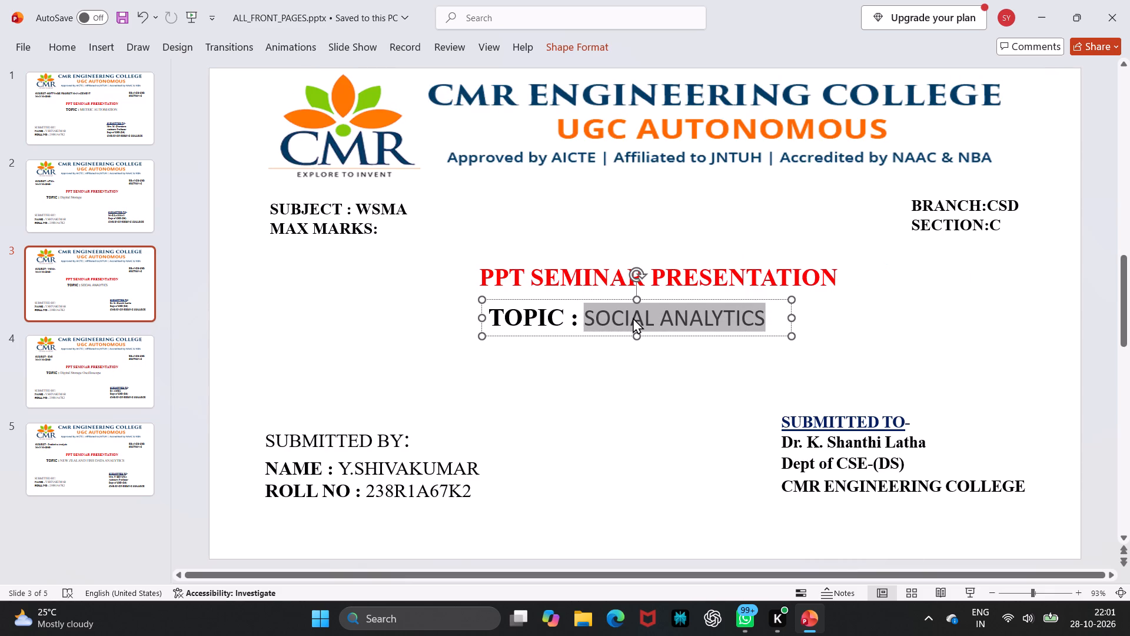
{"action": "right_click", "coordinate": [633, 317]}
{"action": "left_click", "coordinate": [664, 171]}
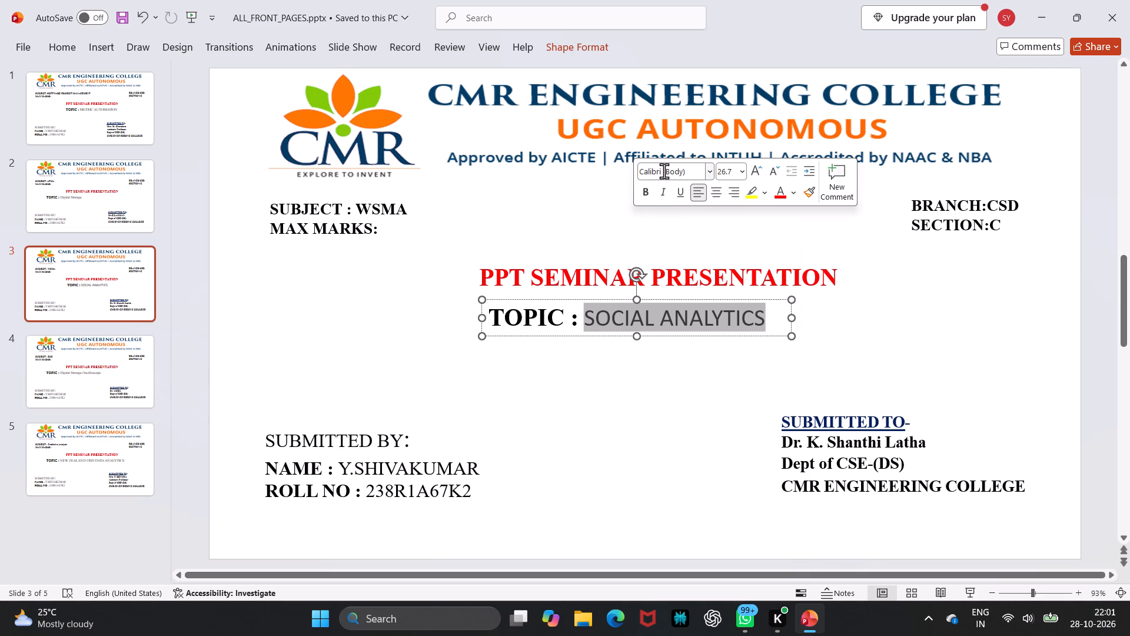
{"action": "type", "text": "TMI"}
{"action": "key", "text": "BackSpace"}
{"action": "key", "text": "BackSpace"}
{"action": "type", "text": "IM"}
{"action": "key", "text": "Return"}
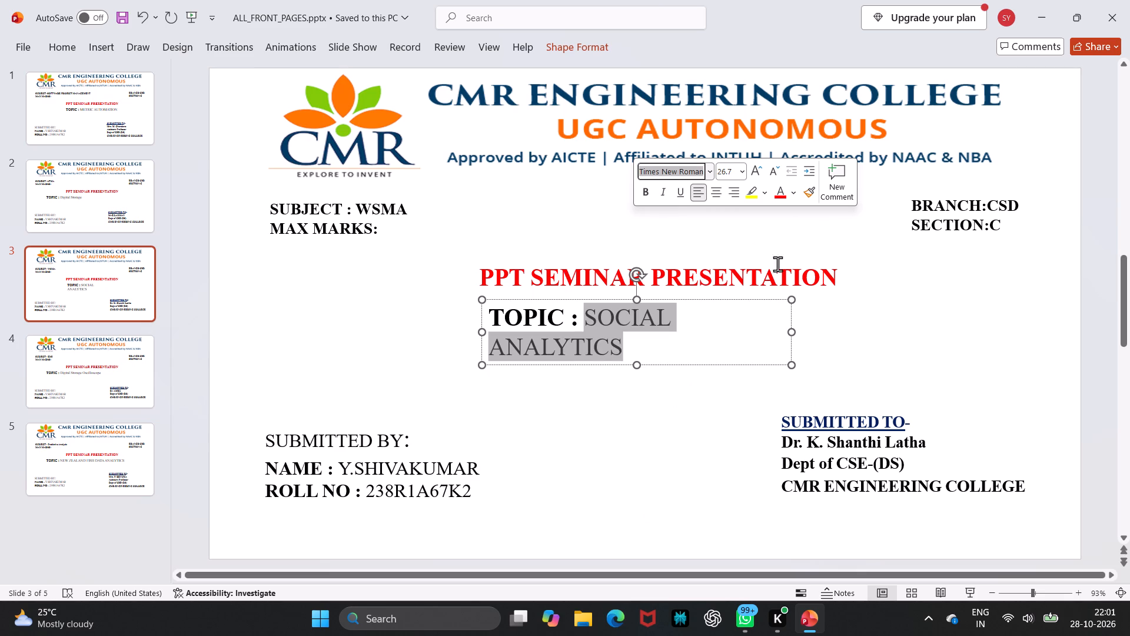
Widen the slide 3 topic box so the topic fits on one line, and nudge it slightly down below the heading.
{"action": "left_click_drag", "start_coordinate": [792, 366], "coordinate": [810, 356]}
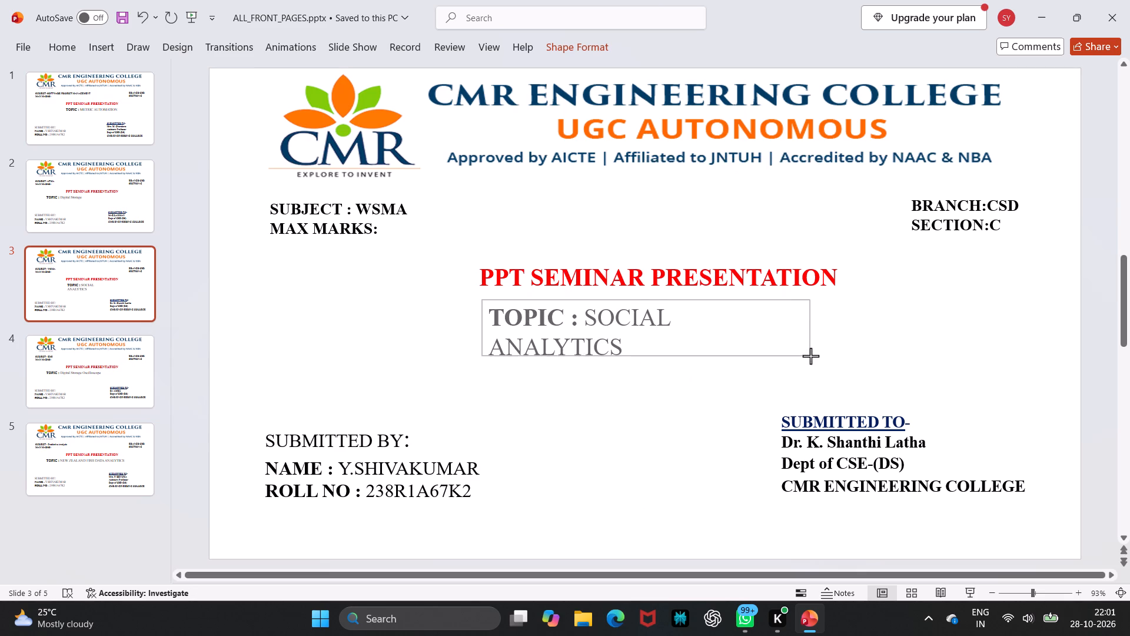
{"action": "left_click_drag", "start_coordinate": [810, 356], "coordinate": [831, 350]}
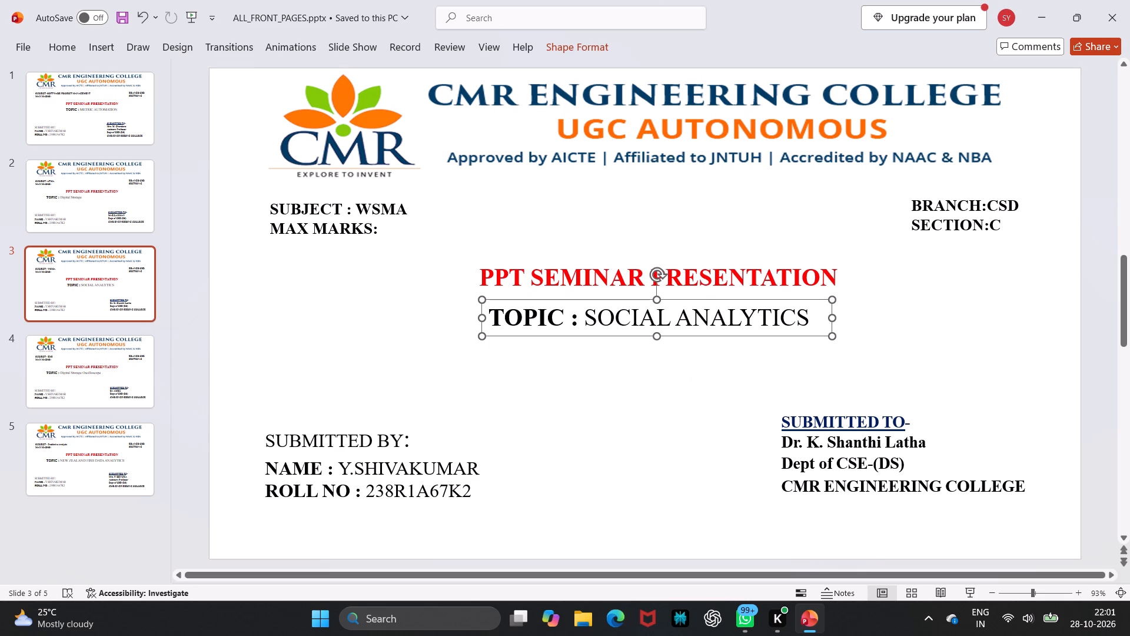
{"action": "left_click", "coordinate": [737, 337]}
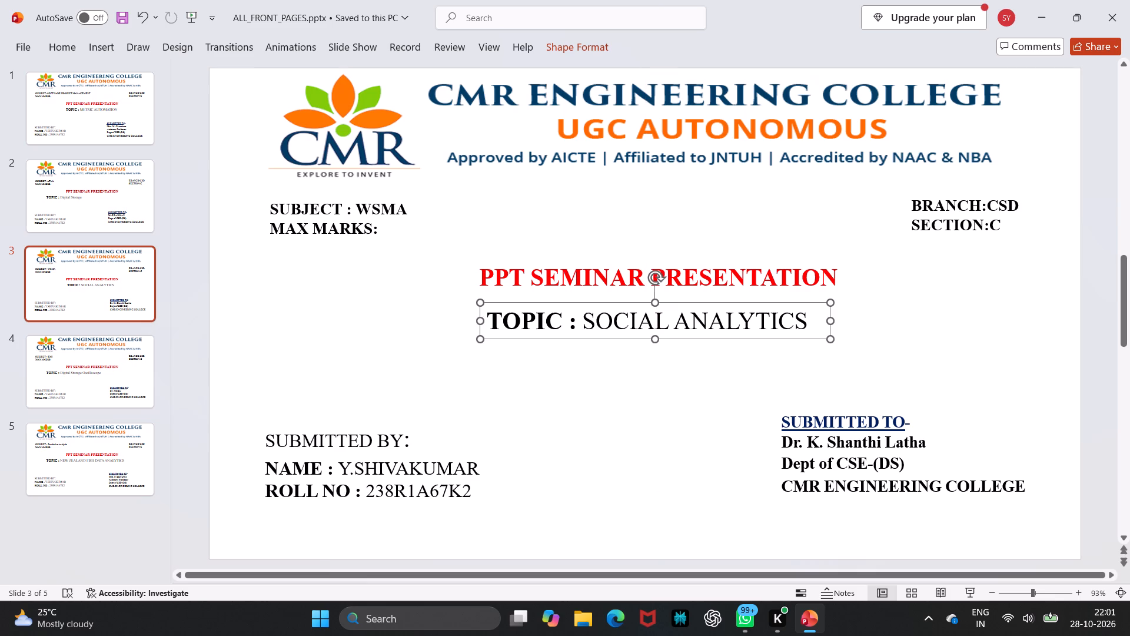
{"action": "left_click", "coordinate": [676, 407]}
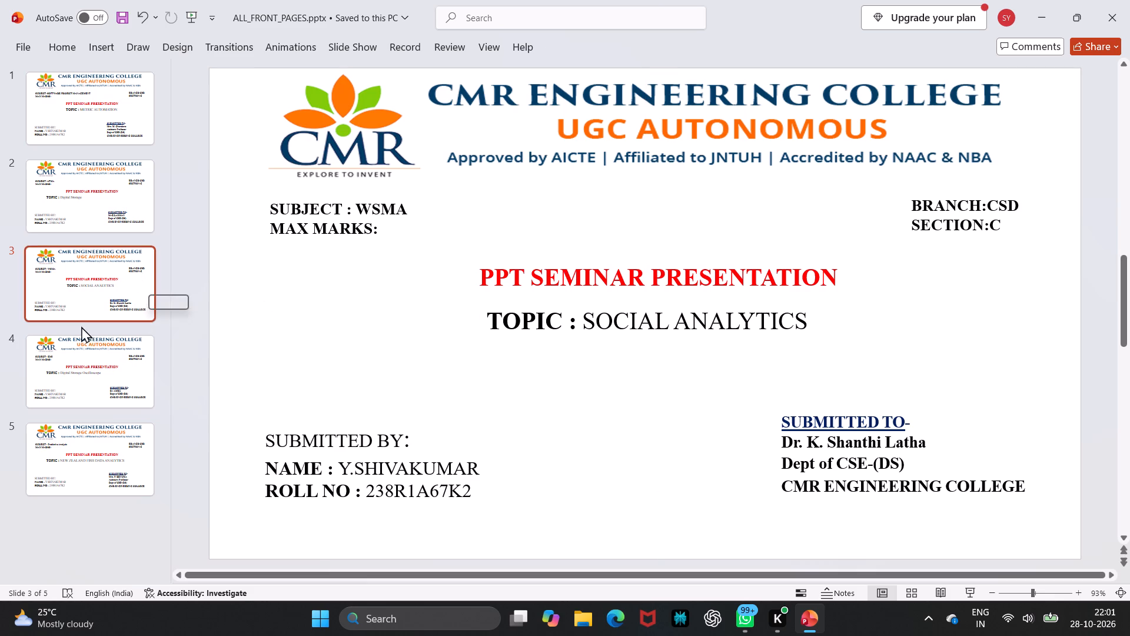
Delete the old topic text Digital Storage after the TOPIC label on slide 2 (ATMA).
{"action": "left_click", "coordinate": [84, 372]}
{"action": "left_click", "coordinate": [106, 171]}
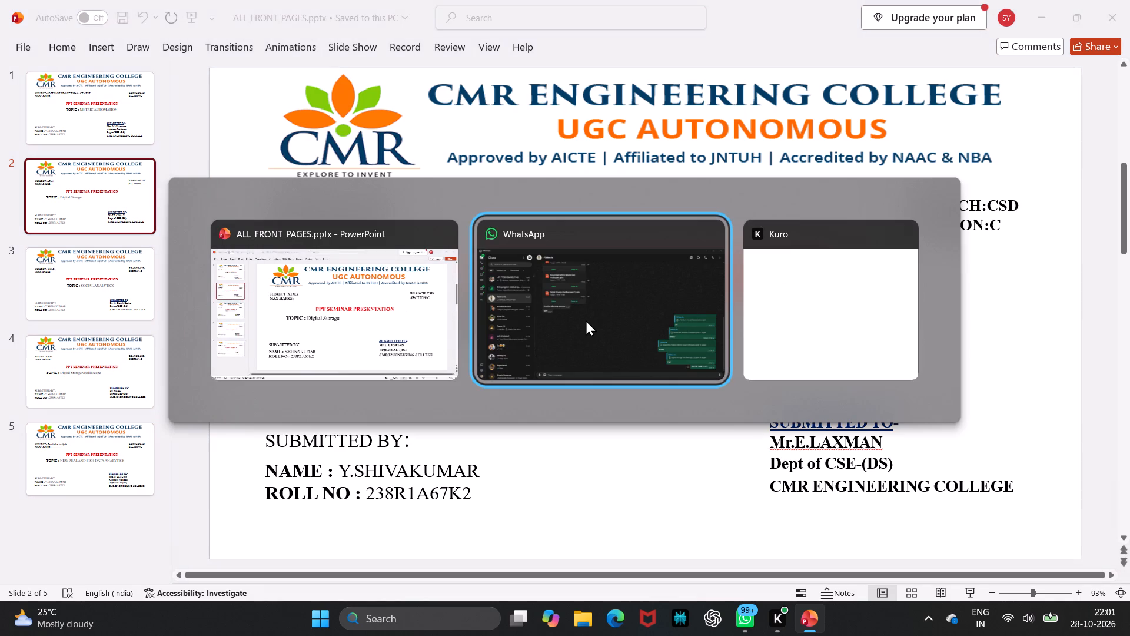
{"action": "left_click", "coordinate": [586, 320]}
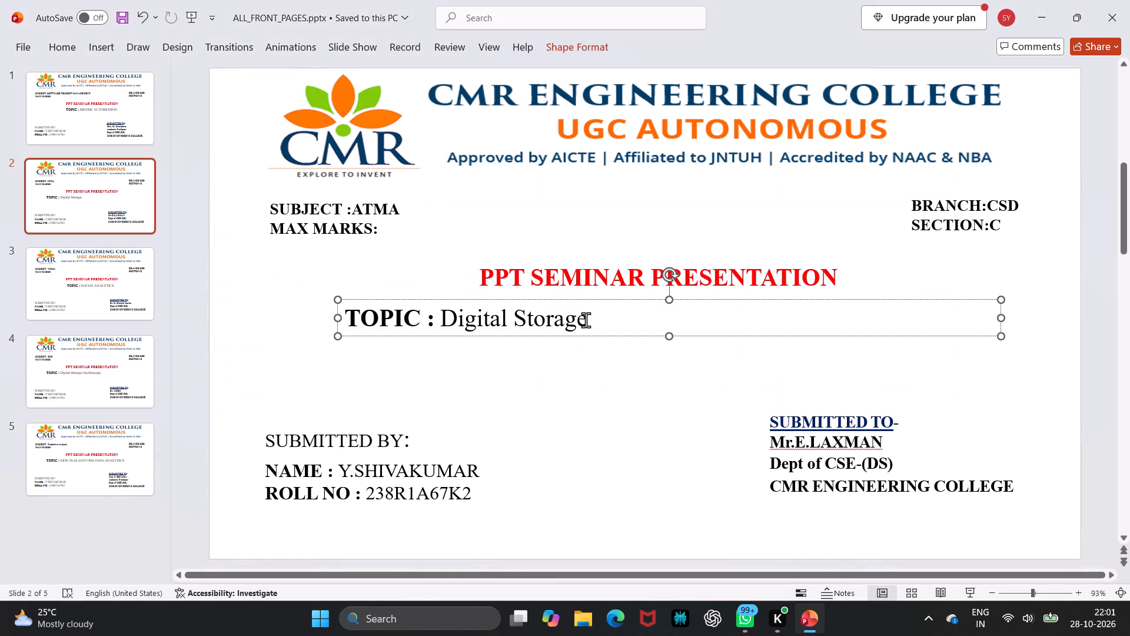
{"action": "key", "text": "ctrl+BackSpace"}
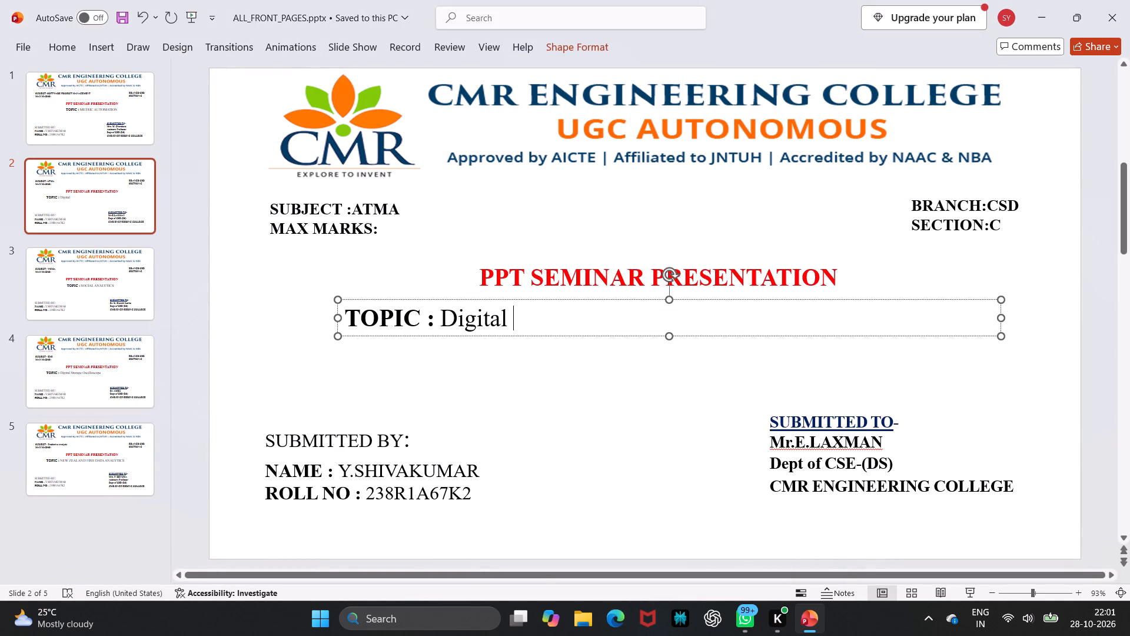
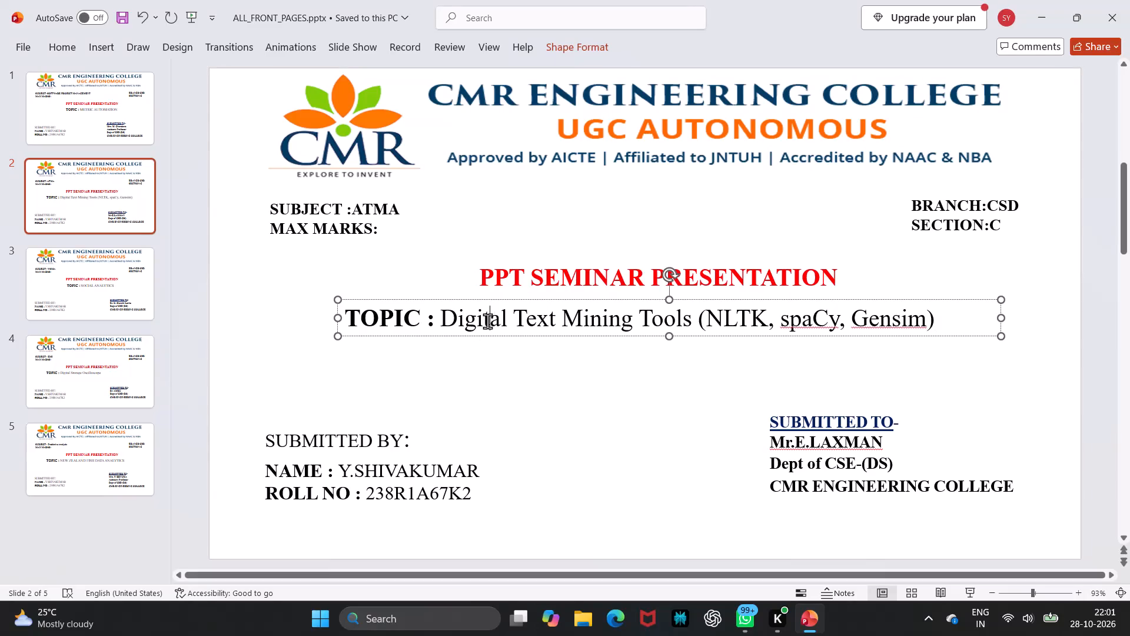
Remove the leftover word Digital before Text Mining Tools in the topic line on slide 2 (ATMA).
{"action": "key", "text": "BackSpace"}
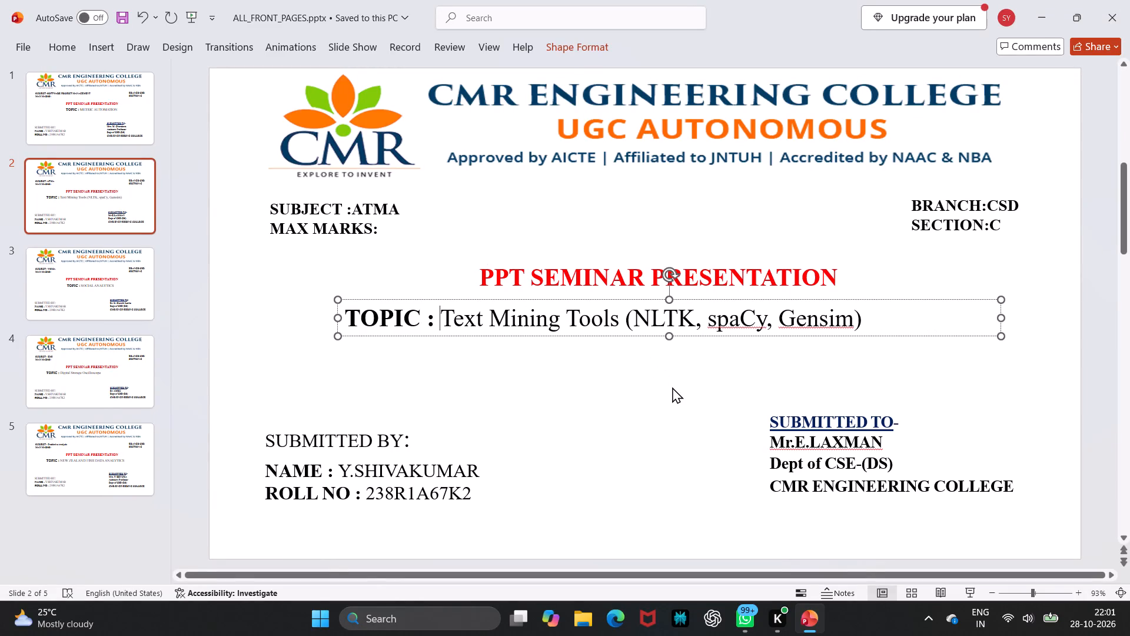
{"action": "left_click", "coordinate": [672, 387]}
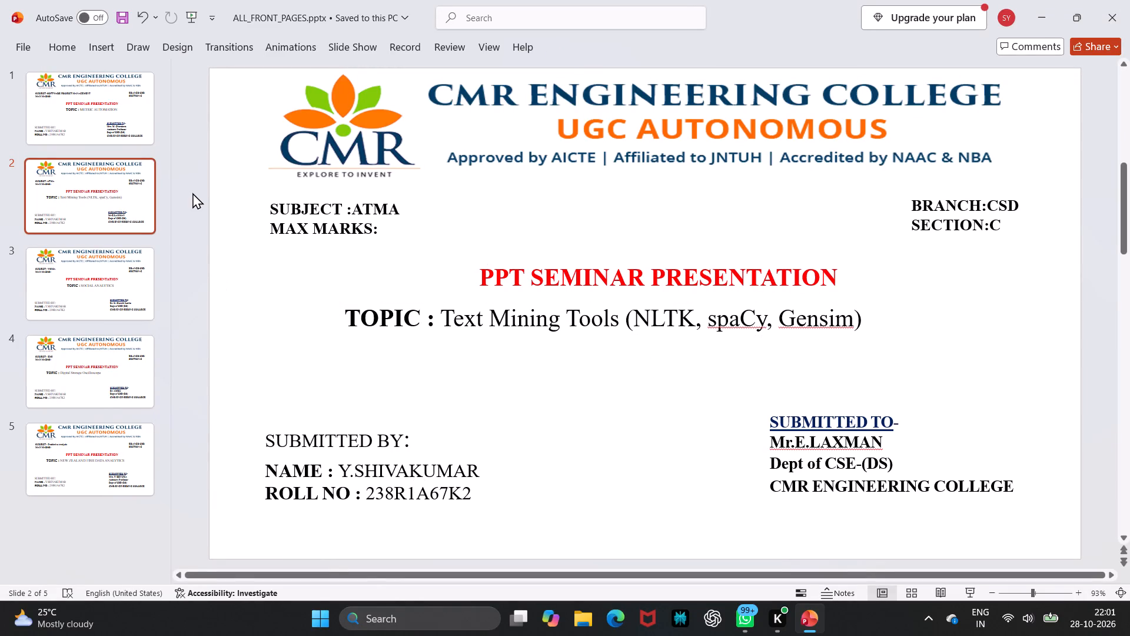
Compare the position and formatting of the topic lines on slides 1, 2 and 3.
{"action": "left_click", "coordinate": [116, 105]}
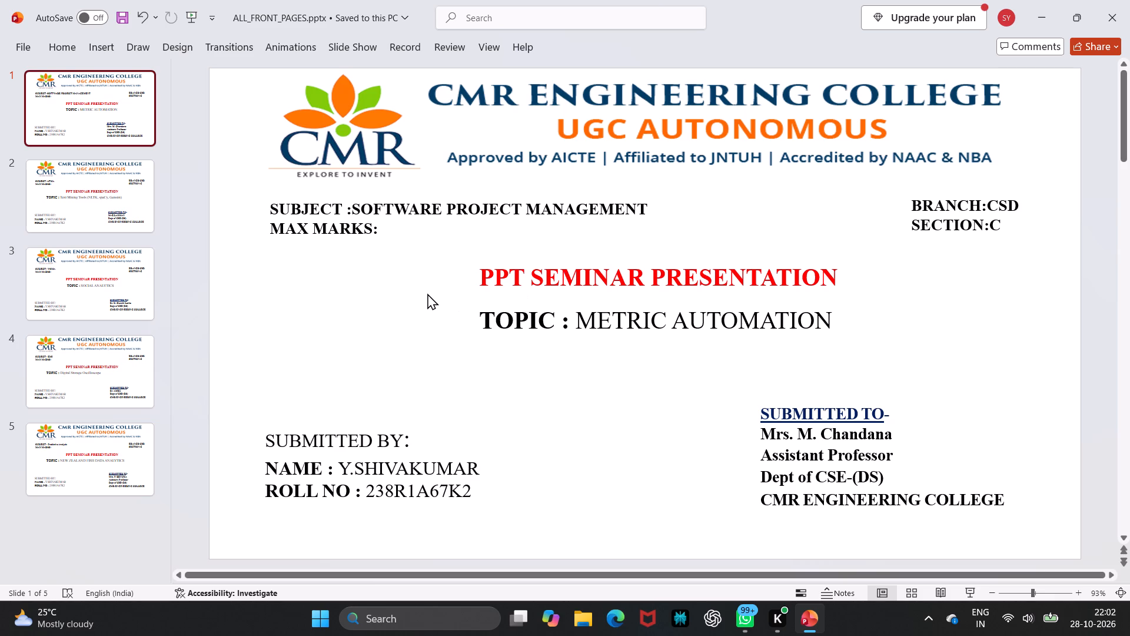
{"action": "left_click", "coordinate": [95, 200]}
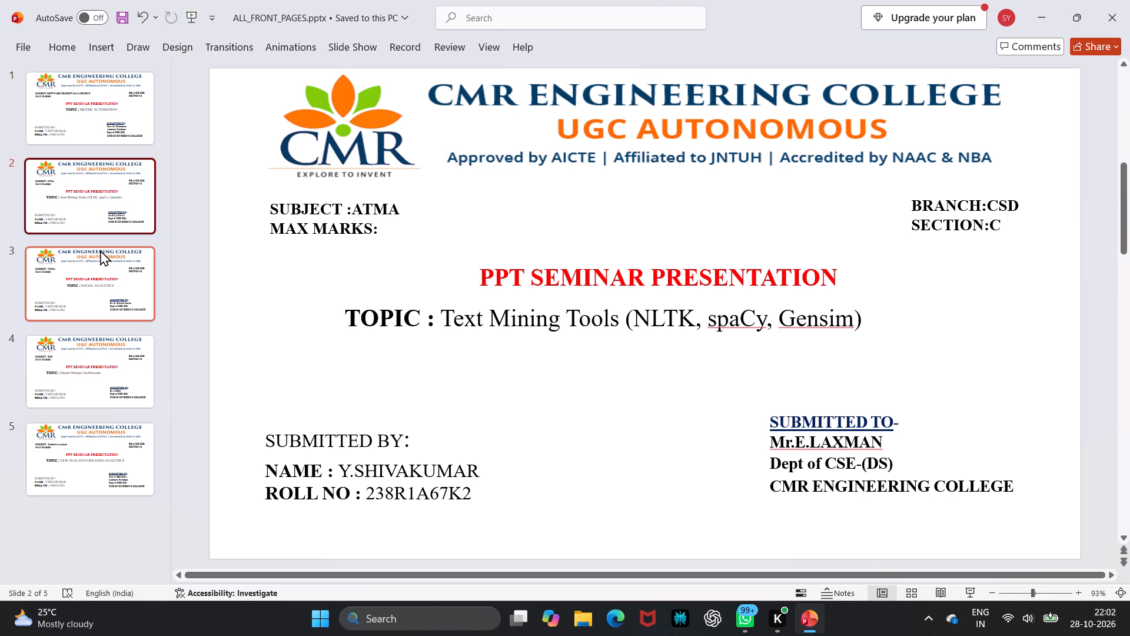
{"action": "left_click", "coordinate": [100, 250]}
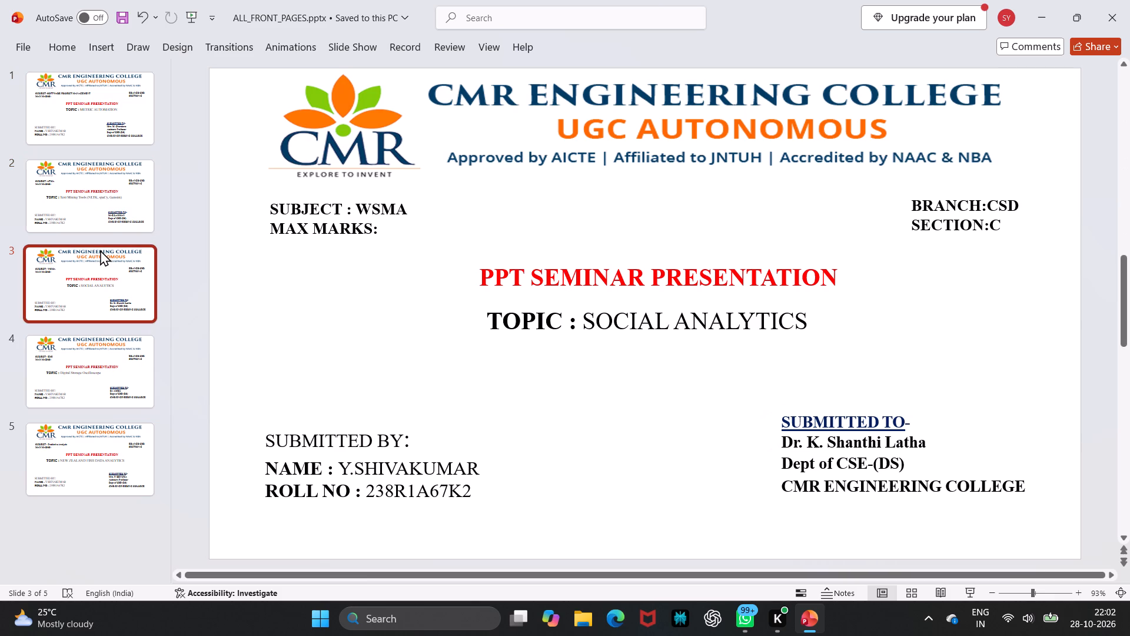
{"action": "left_click", "coordinate": [108, 128]}
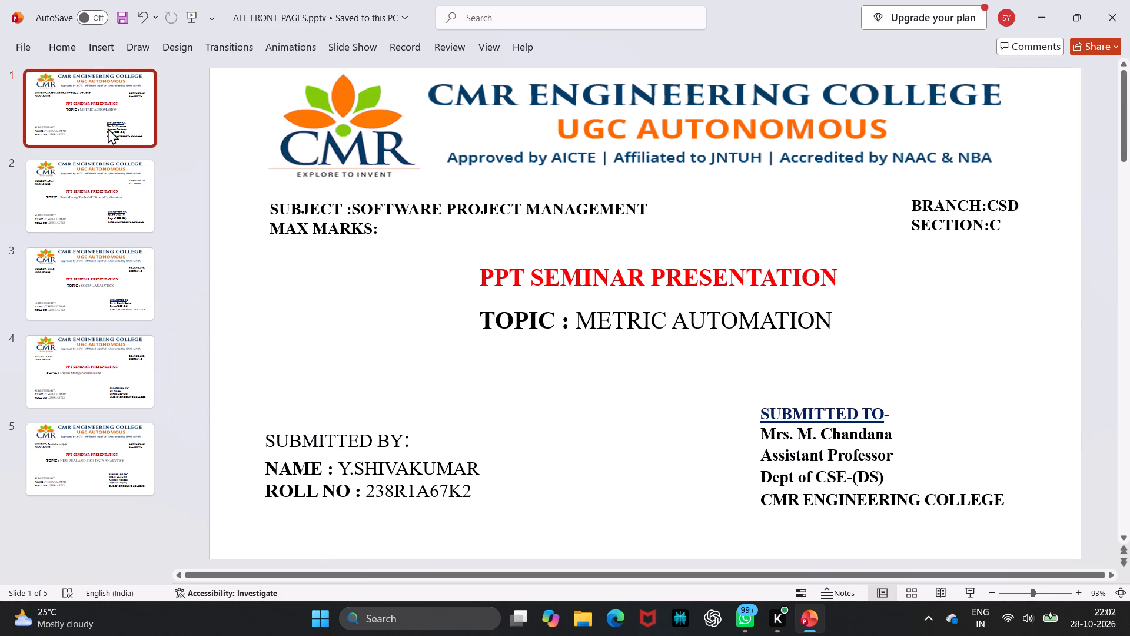
{"action": "left_click", "coordinate": [118, 199]}
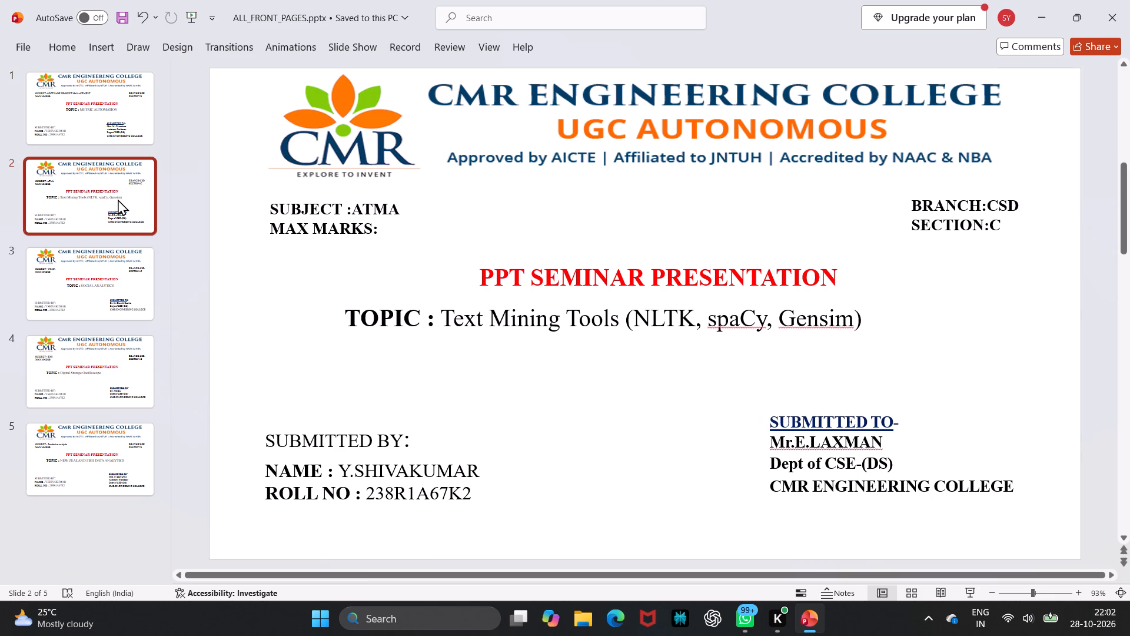
{"action": "left_click", "coordinate": [107, 264]}
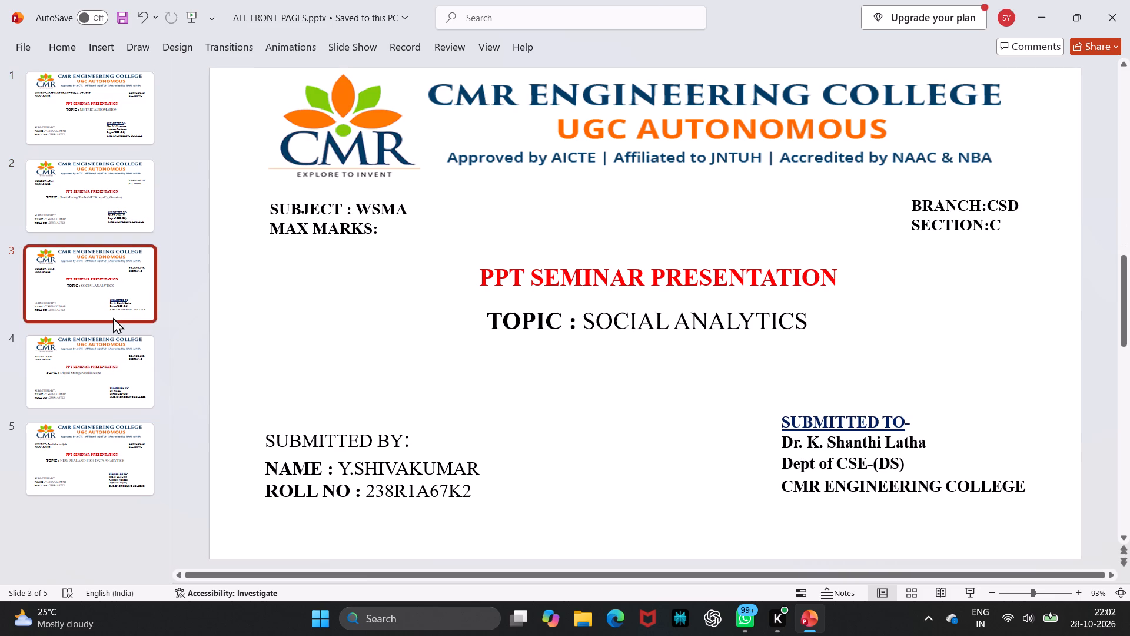
Narrow the slide 4 (EMI) topic box to fit its text and align it under the PPT SEMINAR PRESENTATION heading.
{"action": "left_click", "coordinate": [108, 379]}
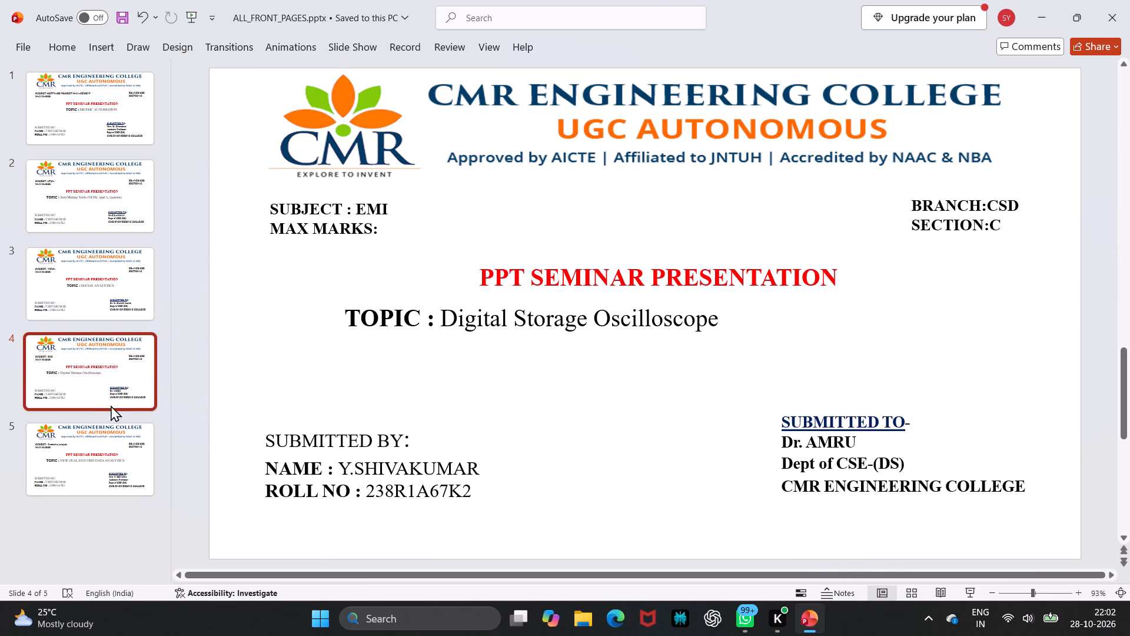
{"action": "left_click", "coordinate": [611, 327]}
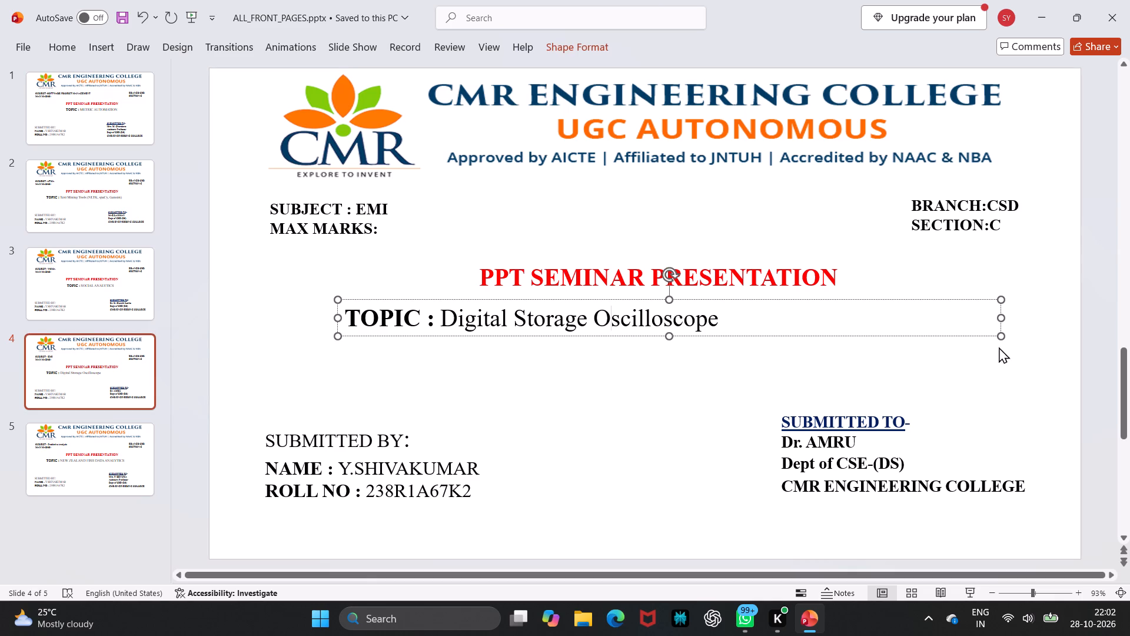
{"action": "left_click_drag", "start_coordinate": [999, 335], "coordinate": [746, 341]}
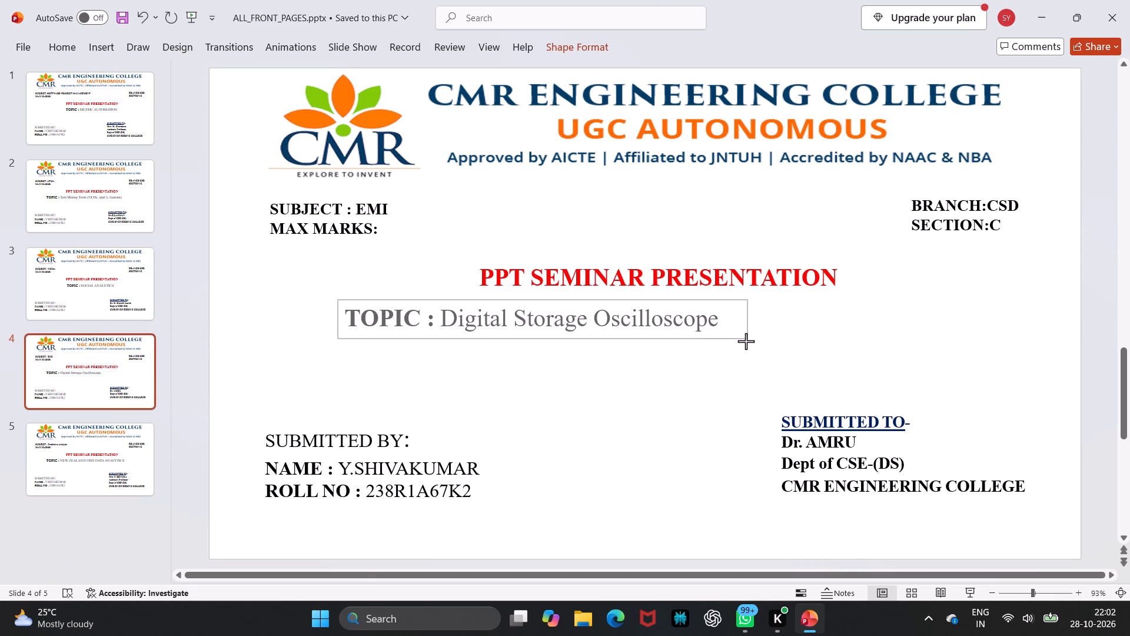
{"action": "left_click_drag", "start_coordinate": [746, 341], "coordinate": [736, 343]}
{"action": "left_click_drag", "start_coordinate": [706, 337], "coordinate": [818, 342]}
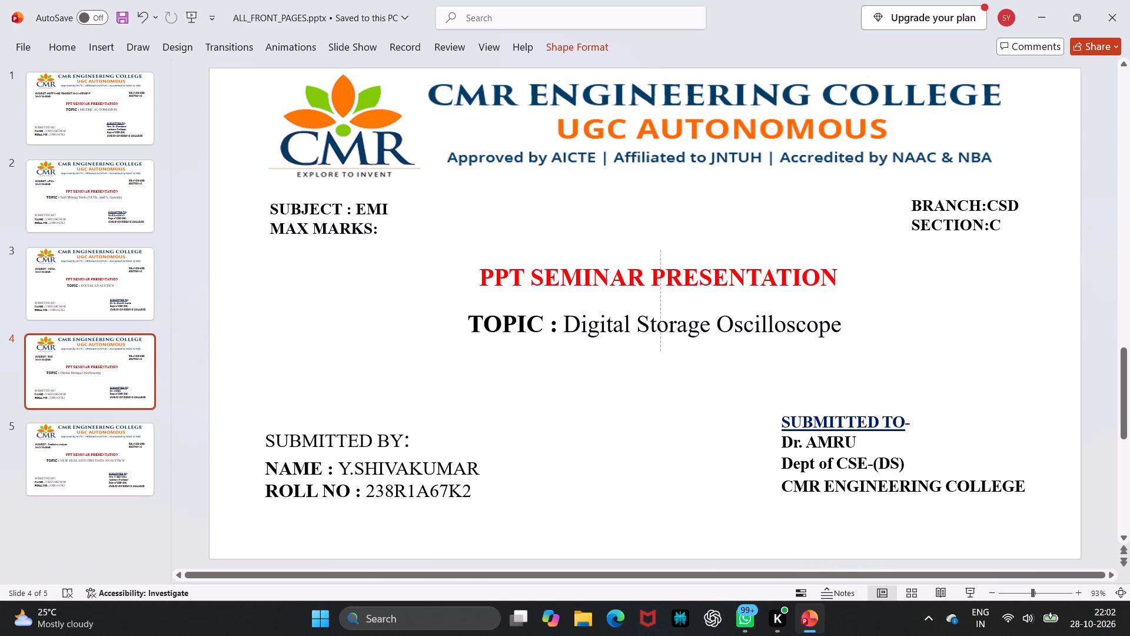
{"action": "left_click_drag", "start_coordinate": [818, 342], "coordinate": [836, 339]}
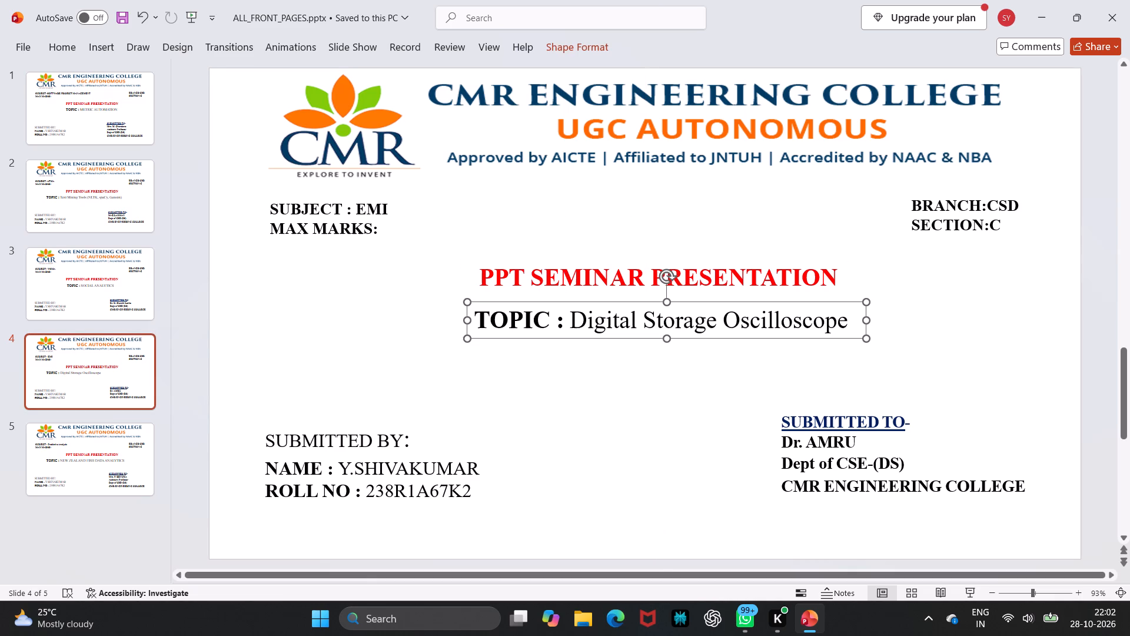
{"action": "left_click", "coordinate": [726, 464]}
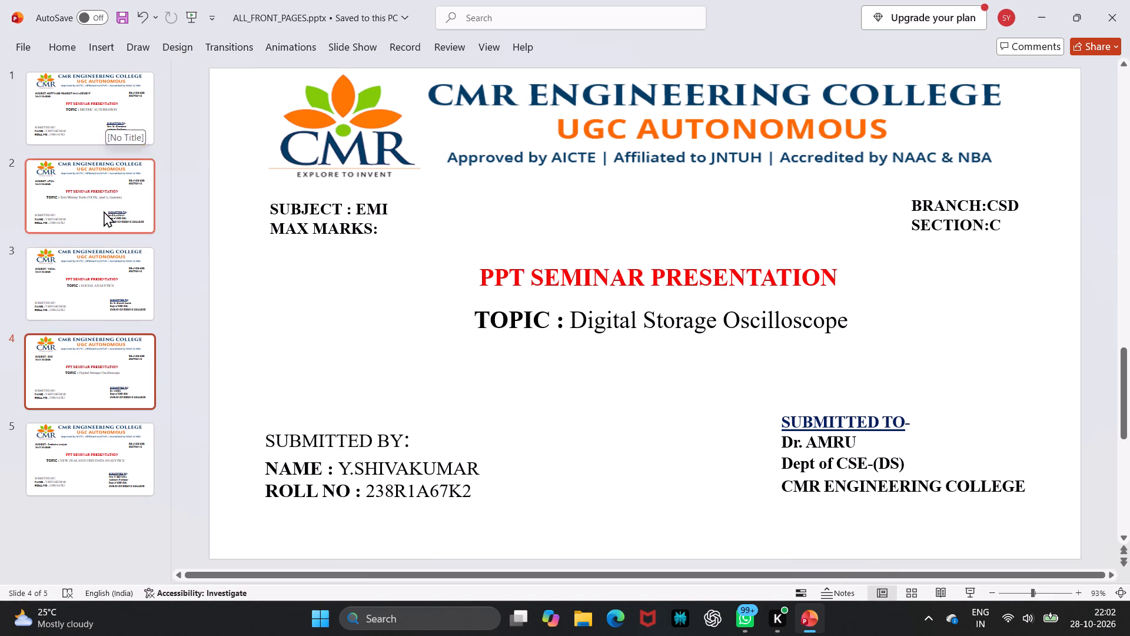
Narrow the slide 5 (Predictive Analysis) topic box to fit its text and centre it under the PPT SEMINAR PRESENTATION heading.
{"action": "left_click", "coordinate": [91, 468]}
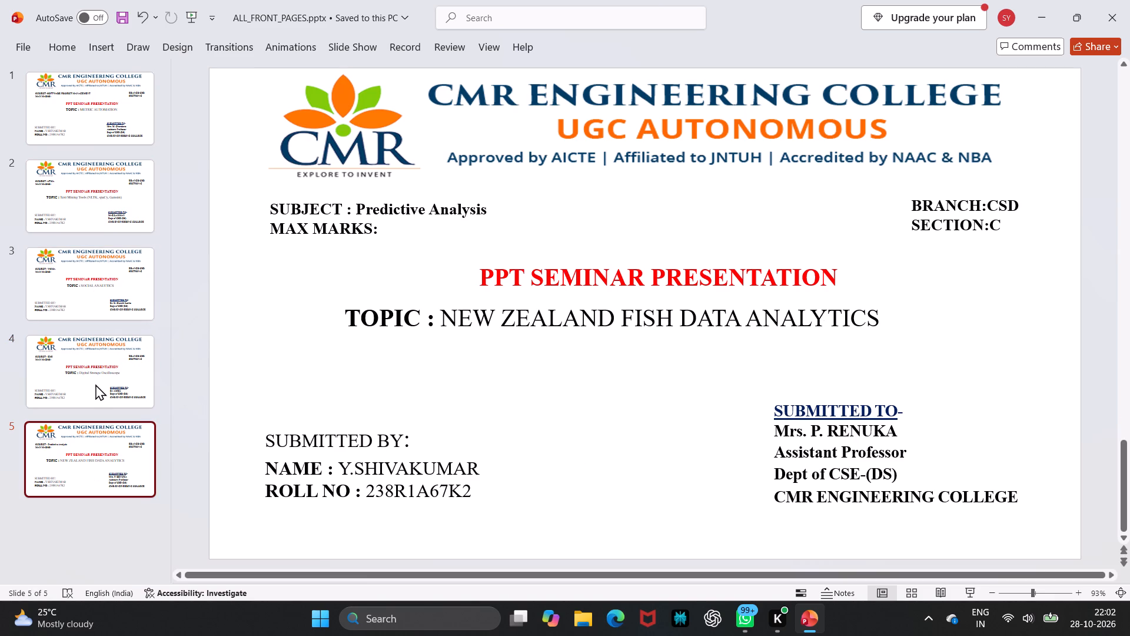
{"action": "left_click", "coordinate": [541, 322]}
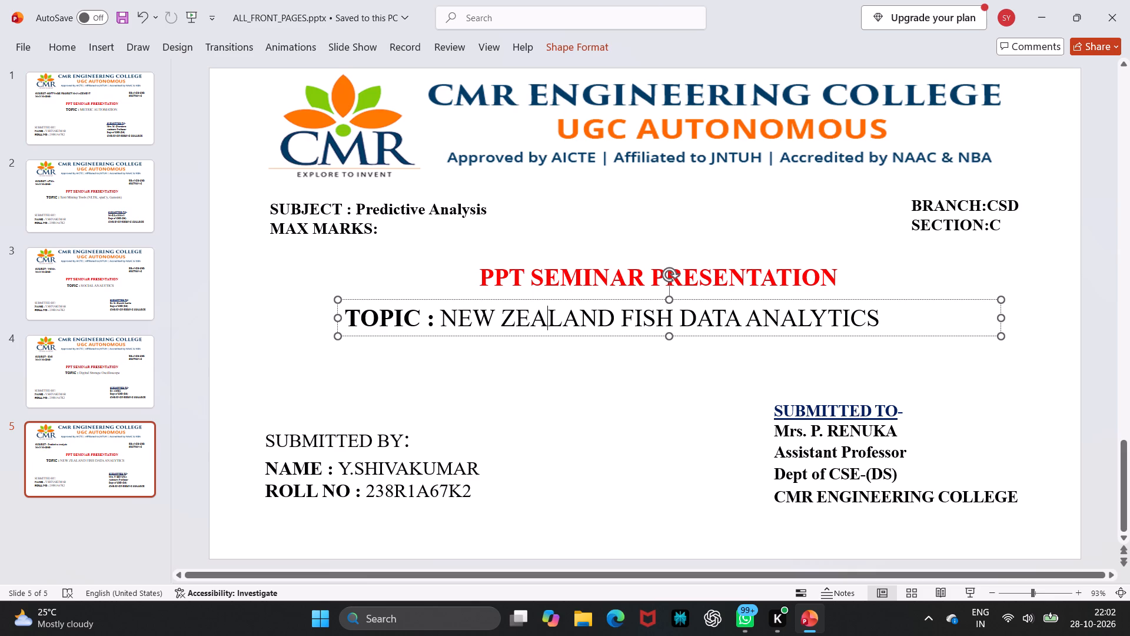
{"action": "left_click_drag", "start_coordinate": [1002, 337], "coordinate": [895, 339]}
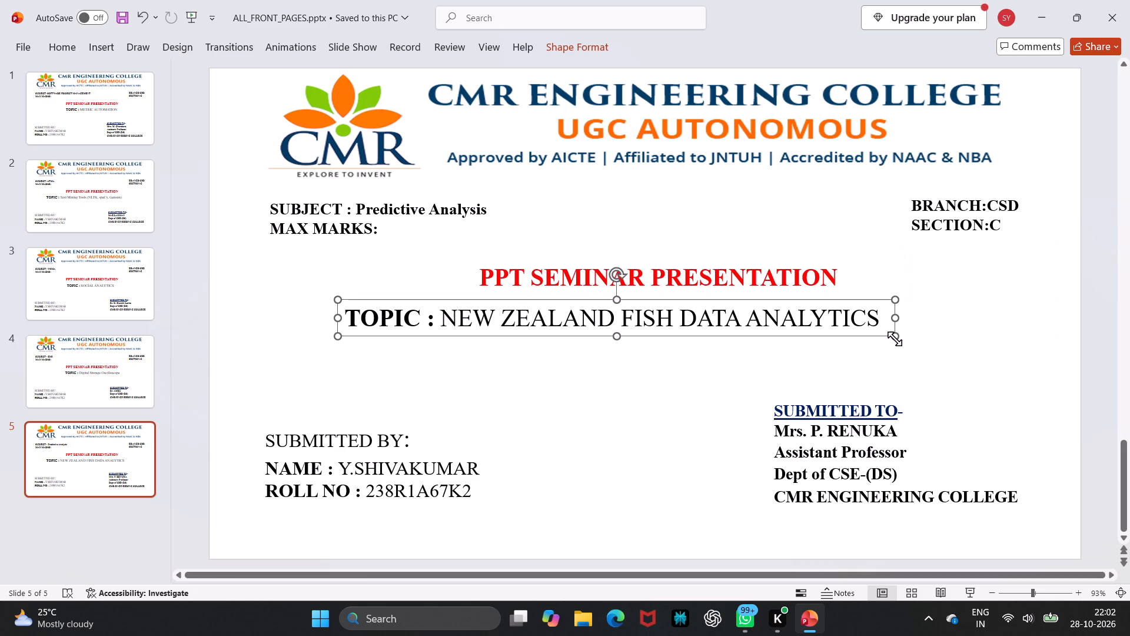
{"action": "left_click_drag", "start_coordinate": [815, 337], "coordinate": [867, 341]}
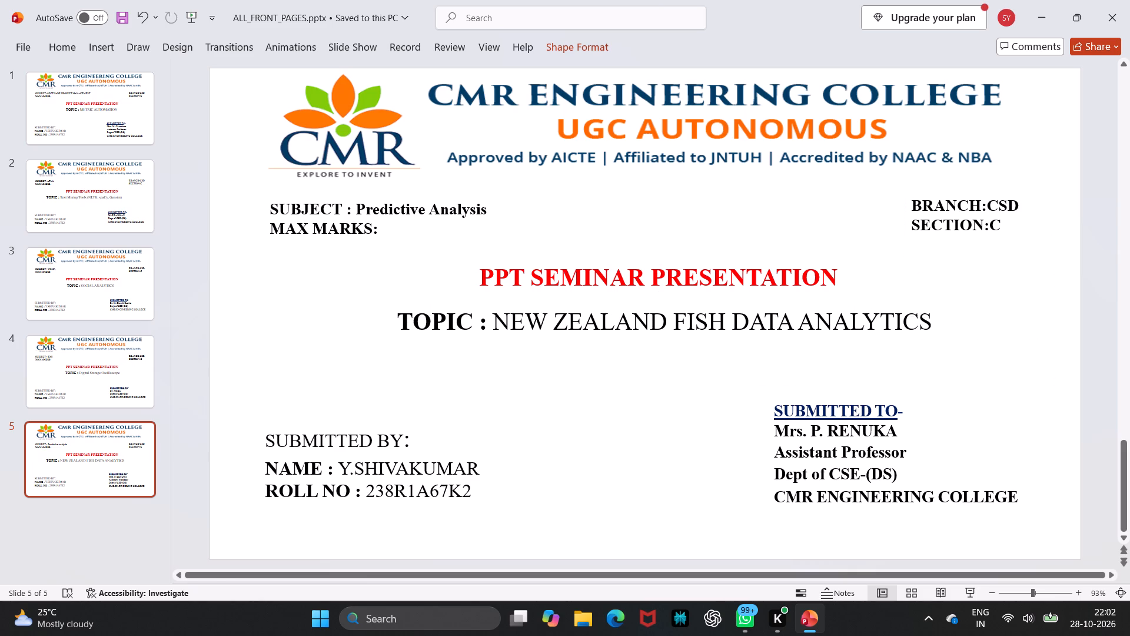
{"action": "left_click_drag", "start_coordinate": [867, 341], "coordinate": [866, 339]}
{"action": "left_click", "coordinate": [694, 433]}
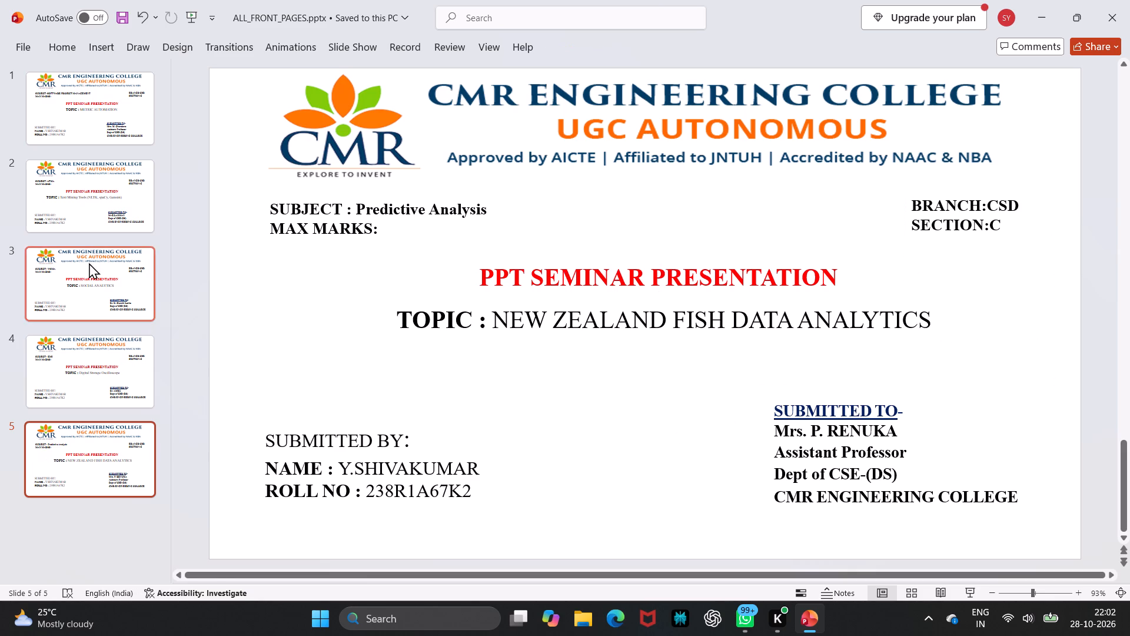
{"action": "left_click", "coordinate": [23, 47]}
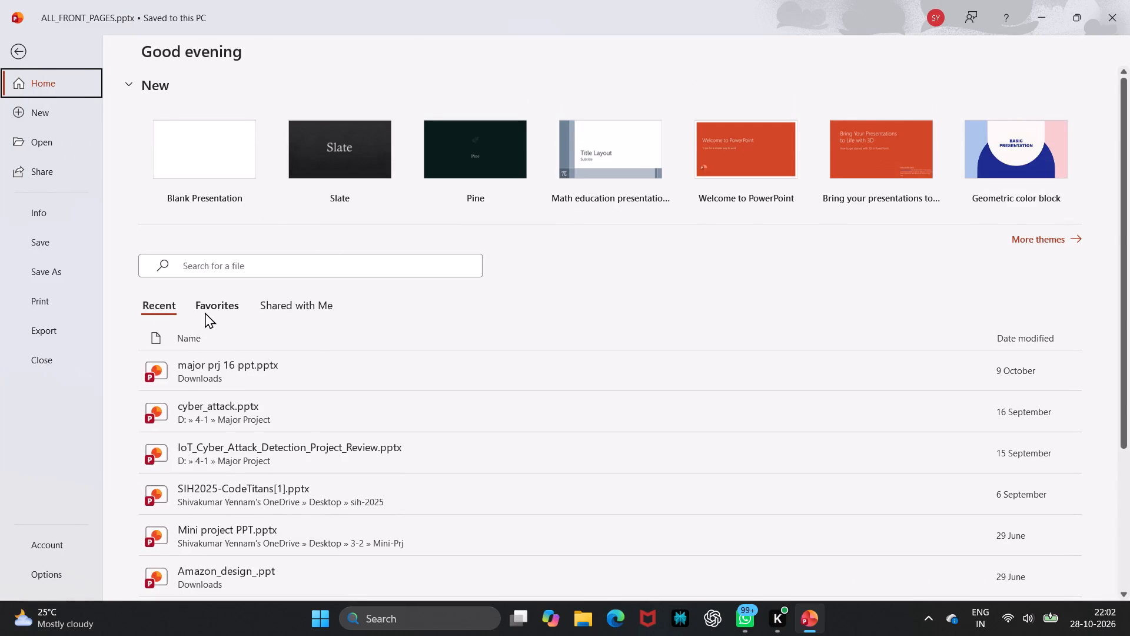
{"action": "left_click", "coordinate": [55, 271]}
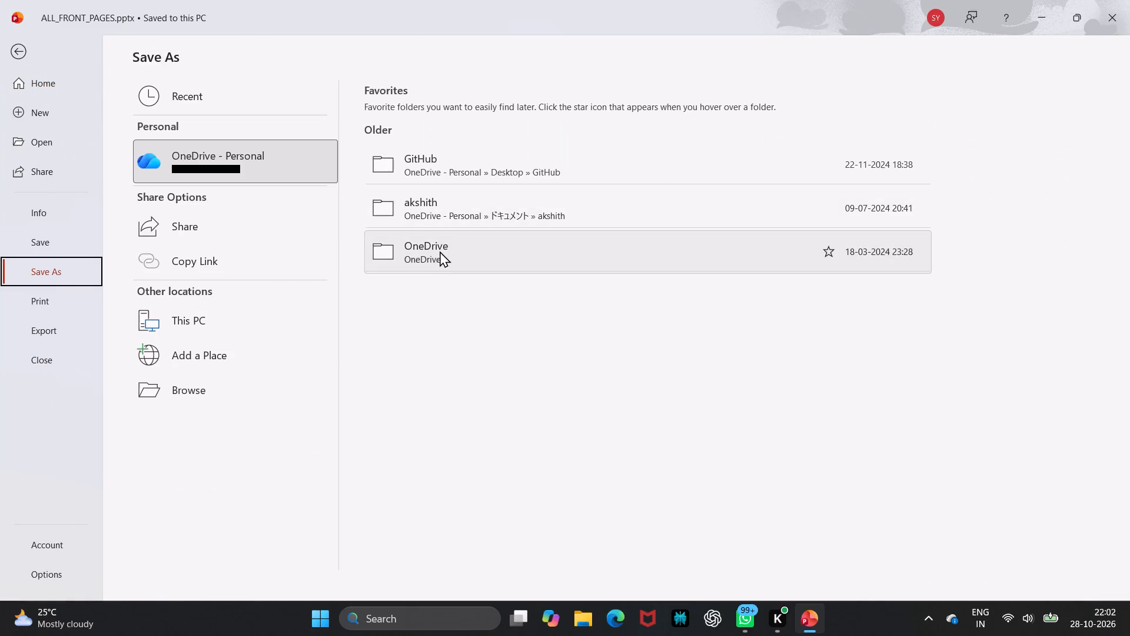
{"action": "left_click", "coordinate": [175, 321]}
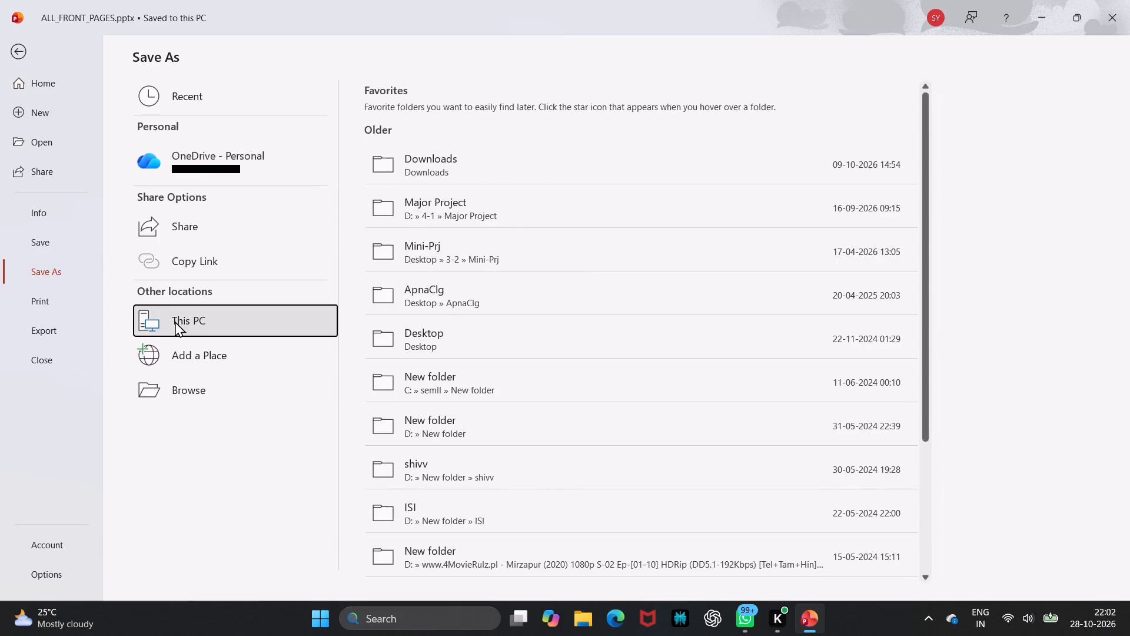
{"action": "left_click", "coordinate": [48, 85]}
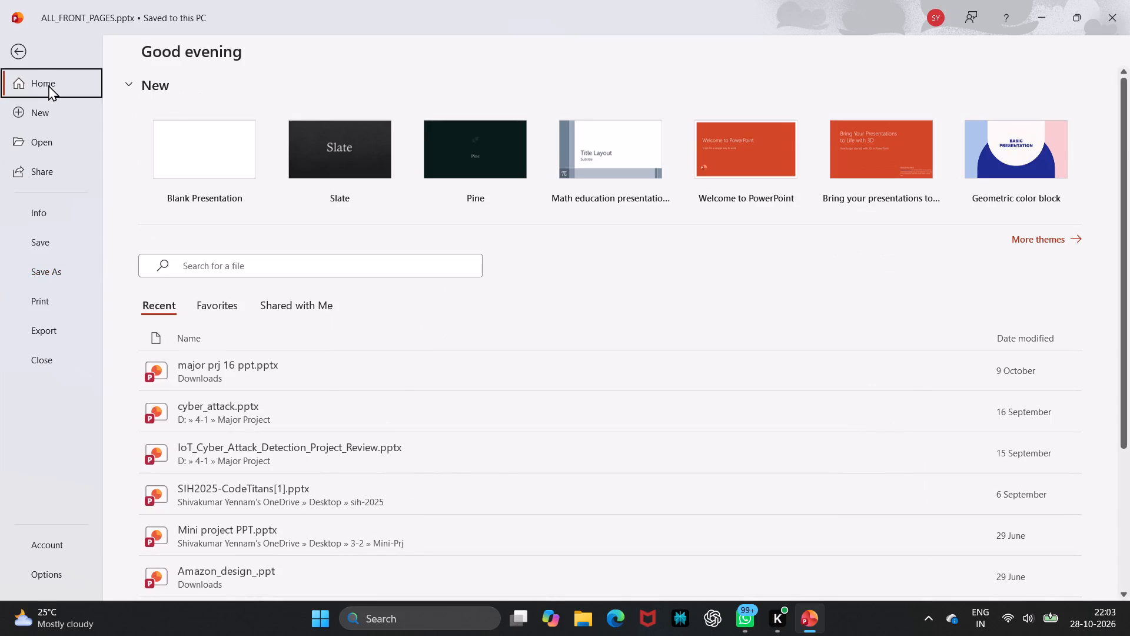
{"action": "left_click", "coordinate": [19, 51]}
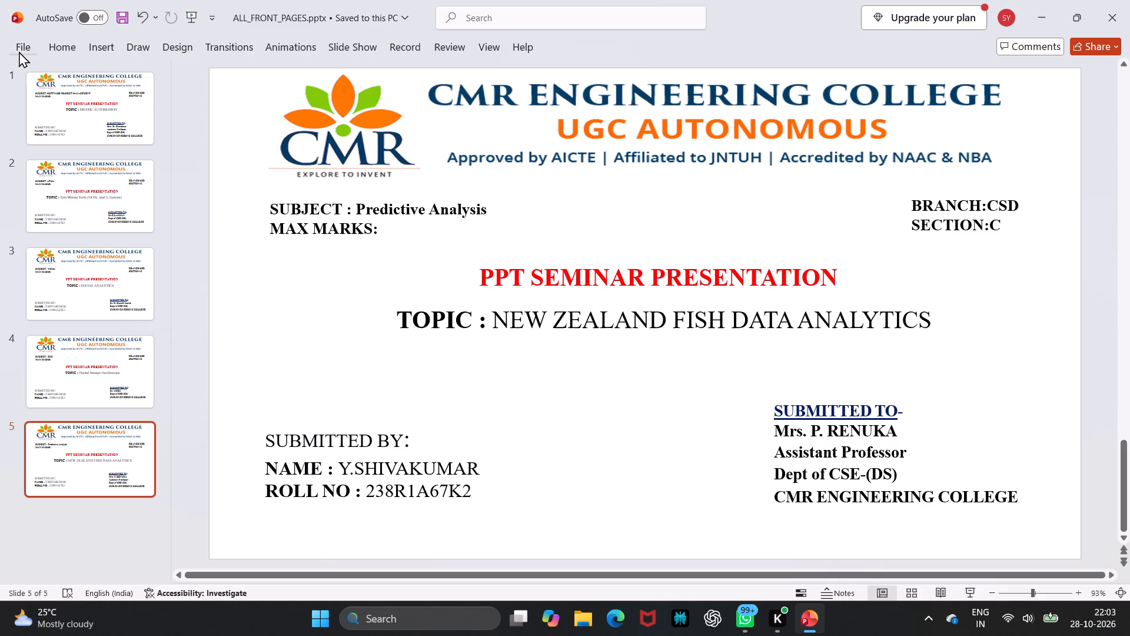
Change METRIC to METRICS in the topic text on slide 1 (Software Project Management).
{"action": "left_click", "coordinate": [83, 362]}
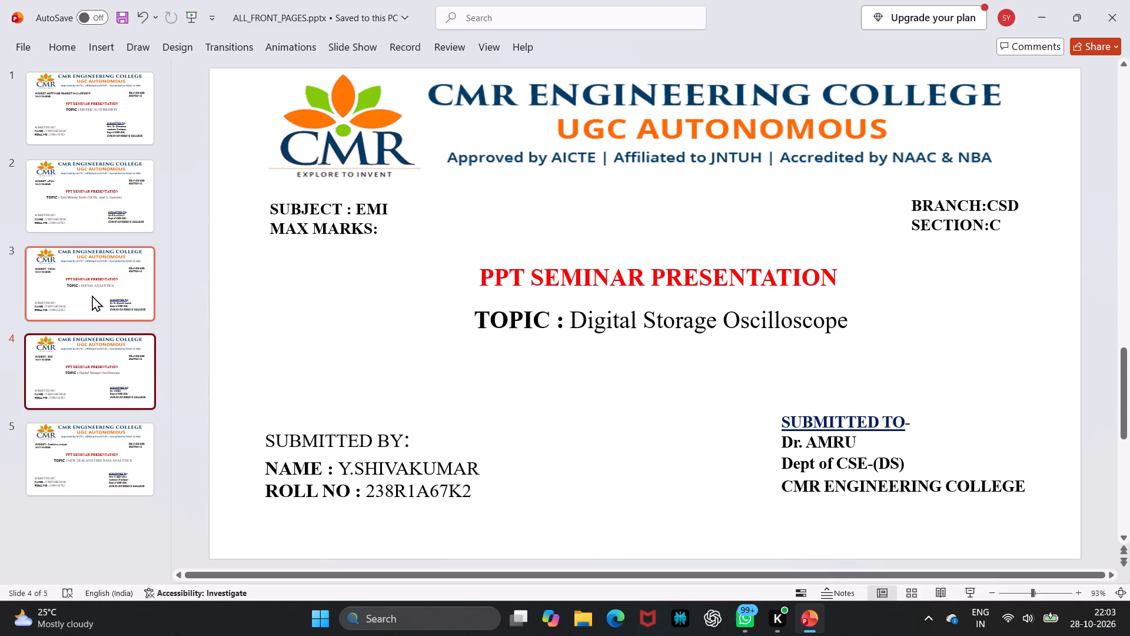
{"action": "left_click", "coordinate": [92, 294]}
{"action": "left_click", "coordinate": [101, 203]}
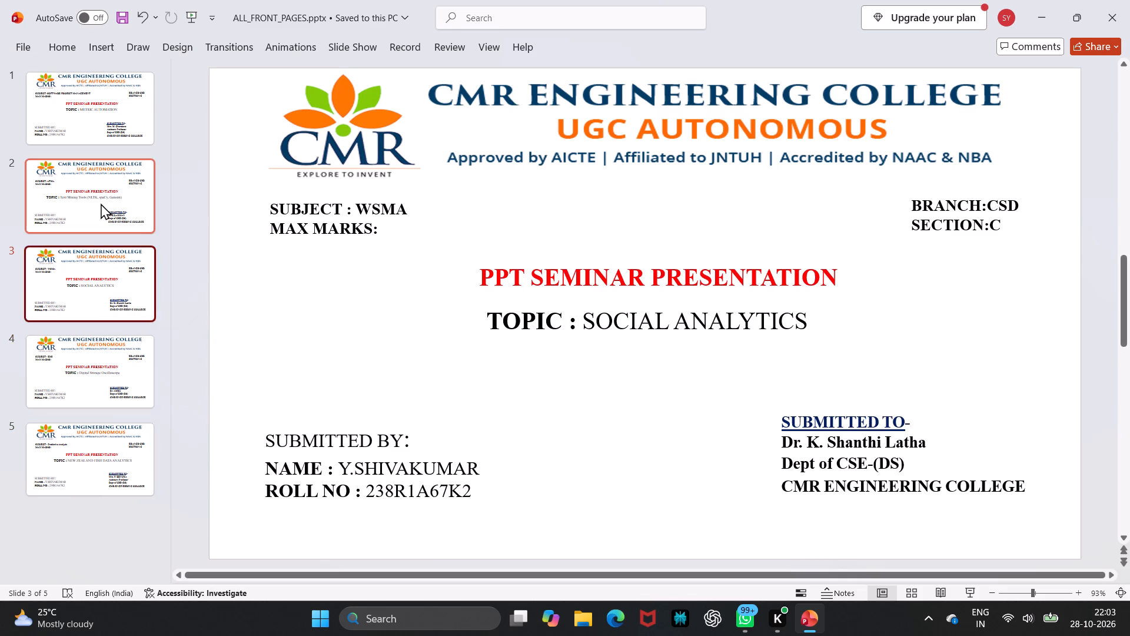
{"action": "left_click", "coordinate": [101, 132]}
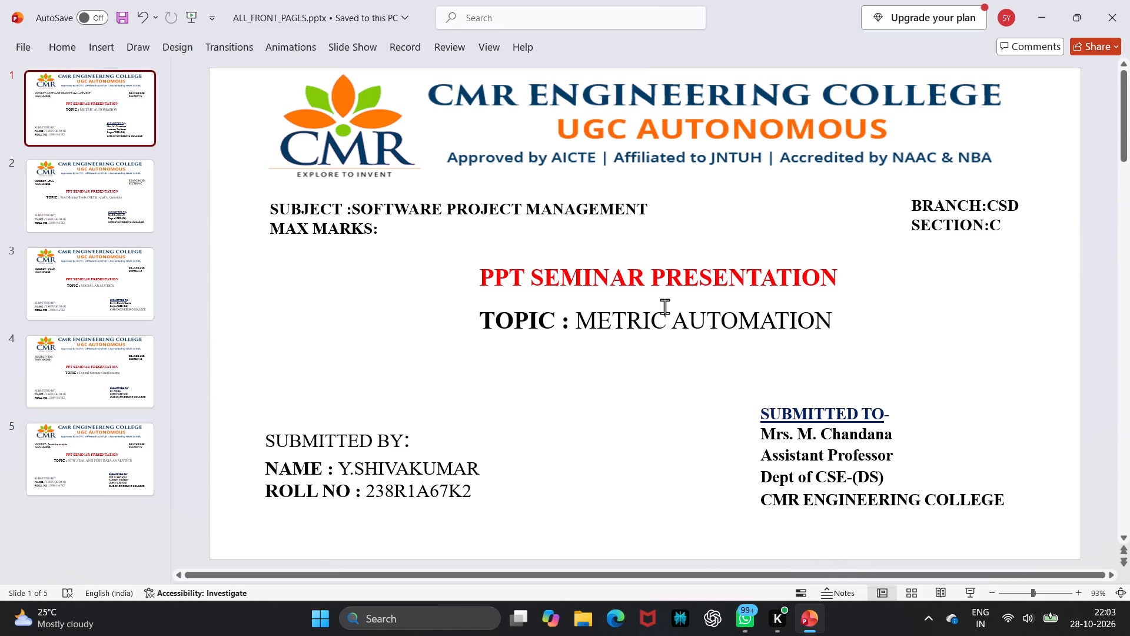
{"action": "left_click", "coordinate": [666, 314]}
{"action": "key", "text": "s"}
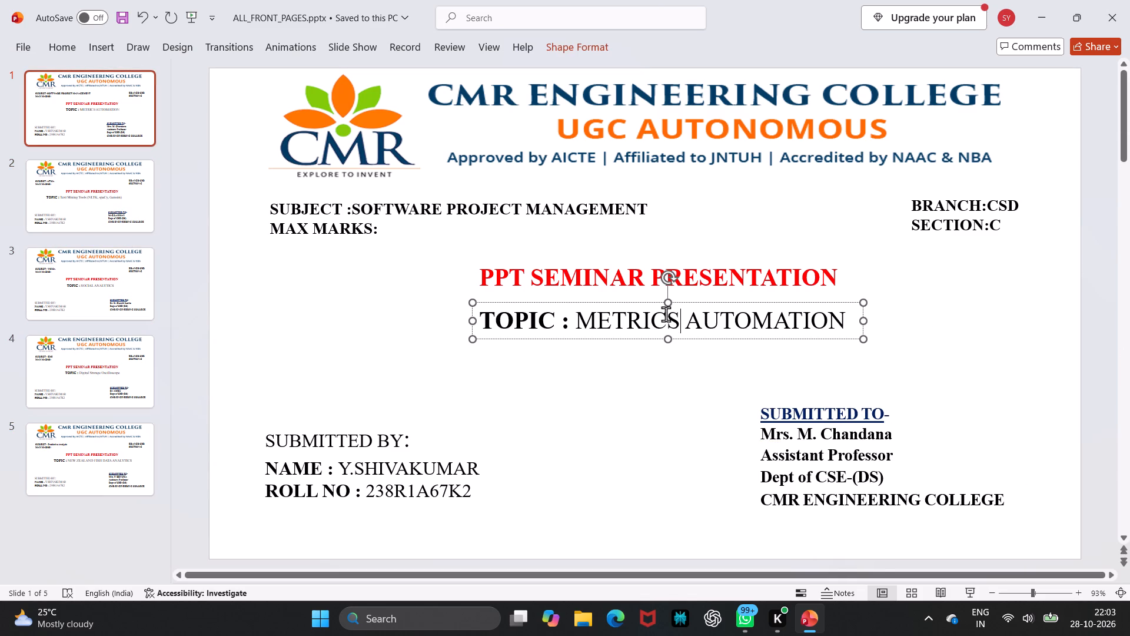
Start saving a copy of the presentation with Save As and browse to the 4-1 folder on drive extra (D:).
{"action": "left_click", "coordinate": [24, 39]}
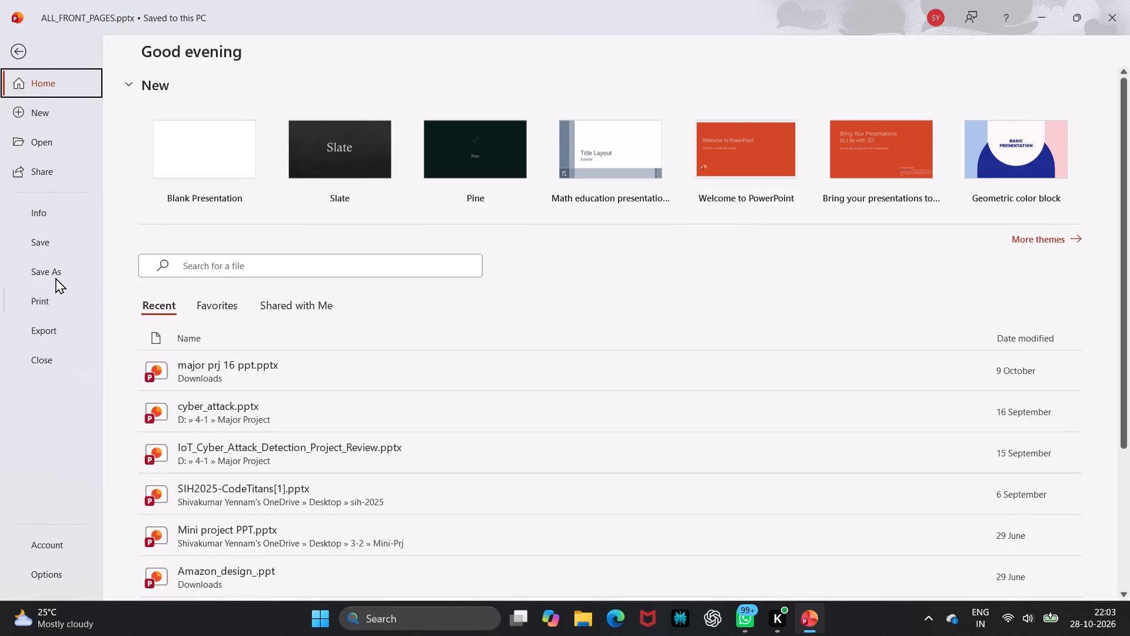
{"action": "left_click", "coordinate": [59, 269]}
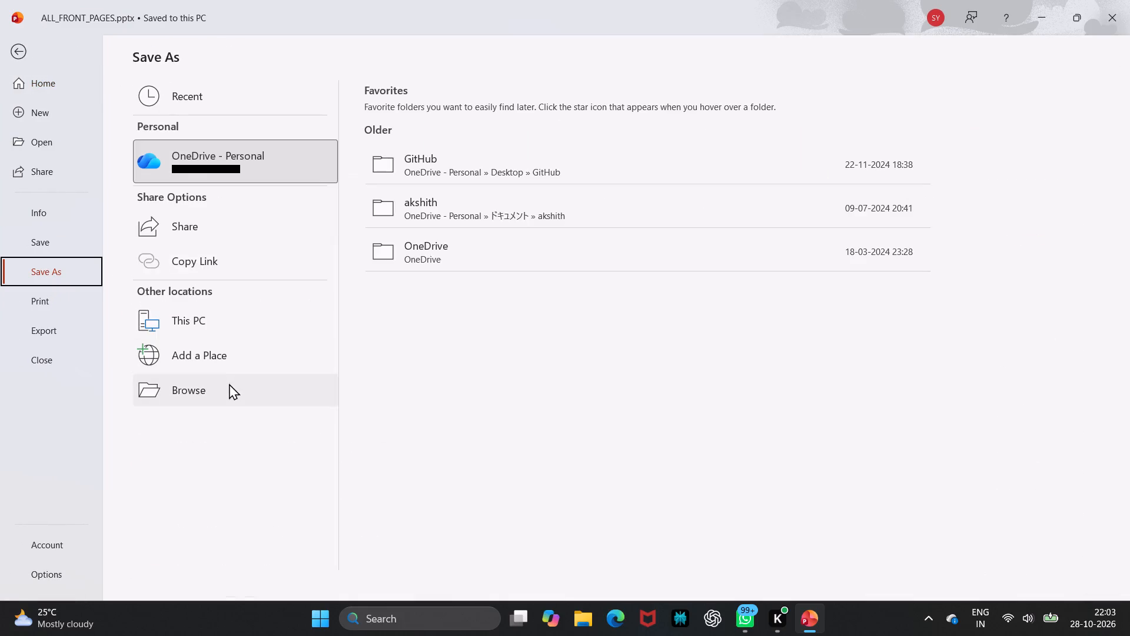
{"action": "double_click", "coordinate": [251, 330]}
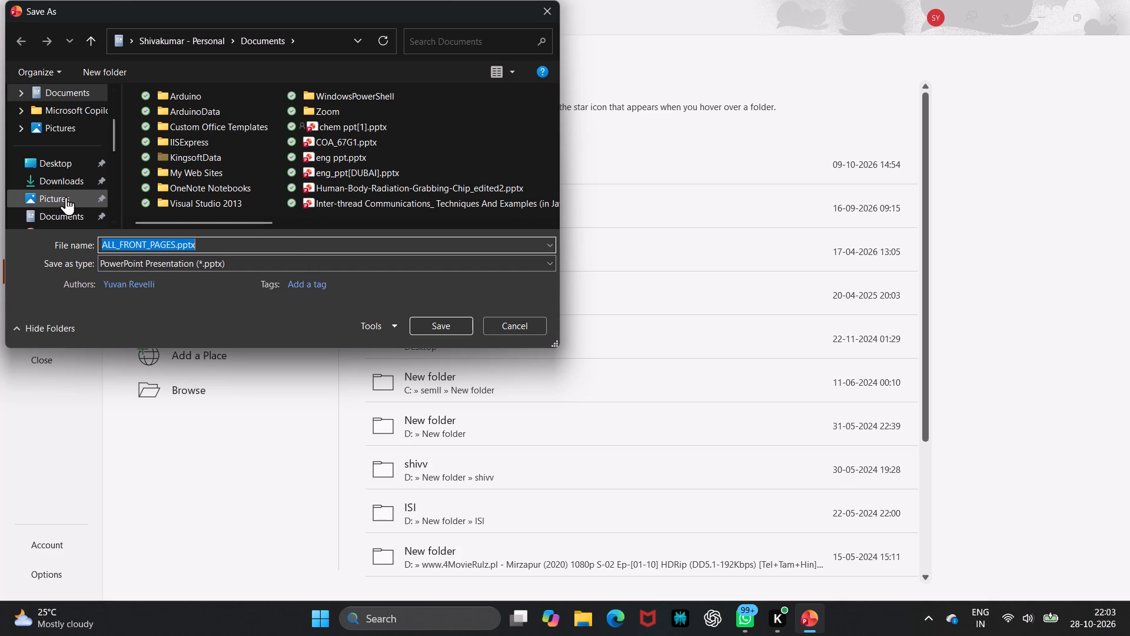
{"action": "scroll", "coordinate": [66, 197], "scroll_direction": "down", "scroll_amount": 3}
{"action": "left_click", "coordinate": [76, 163]}
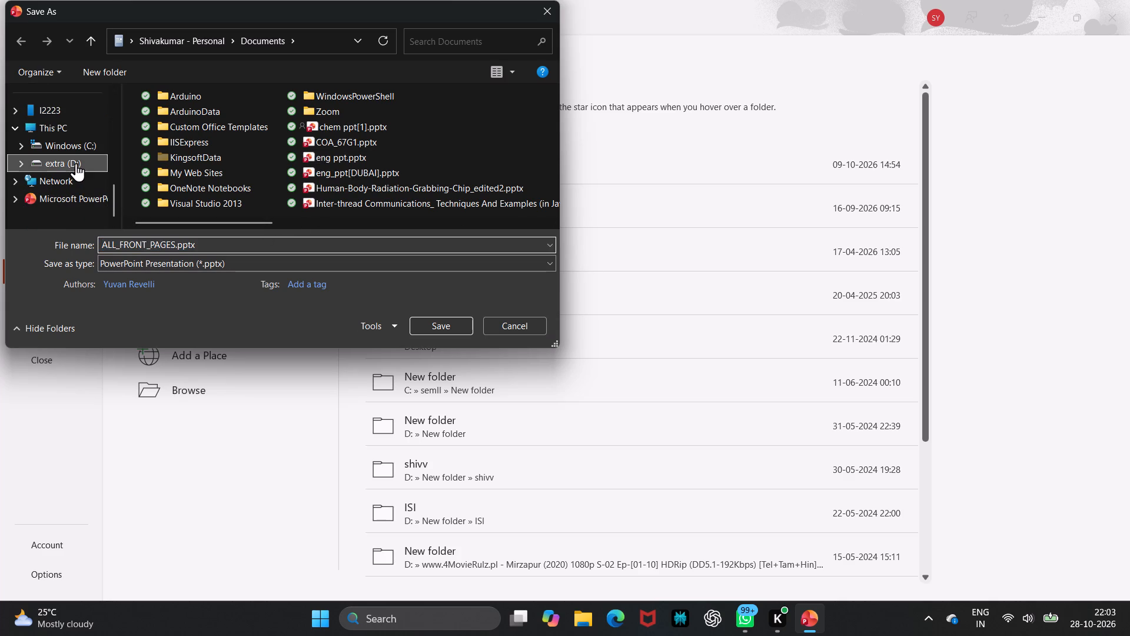
{"action": "double_click", "coordinate": [171, 131]}
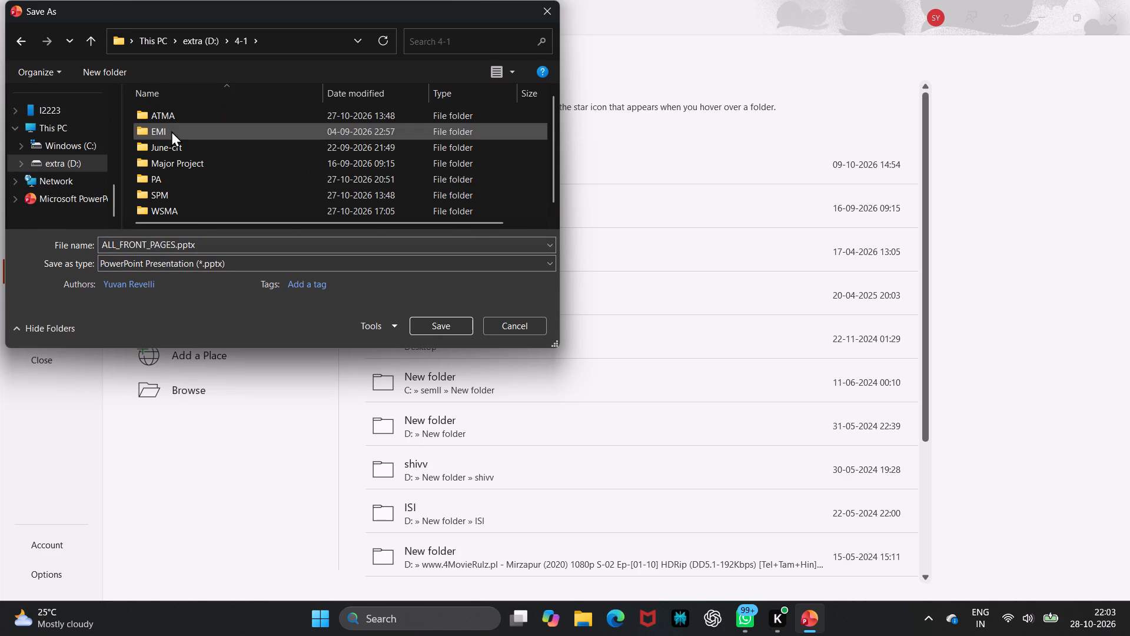
{"action": "scroll", "coordinate": [277, 160], "scroll_direction": "down", "scroll_amount": 4}
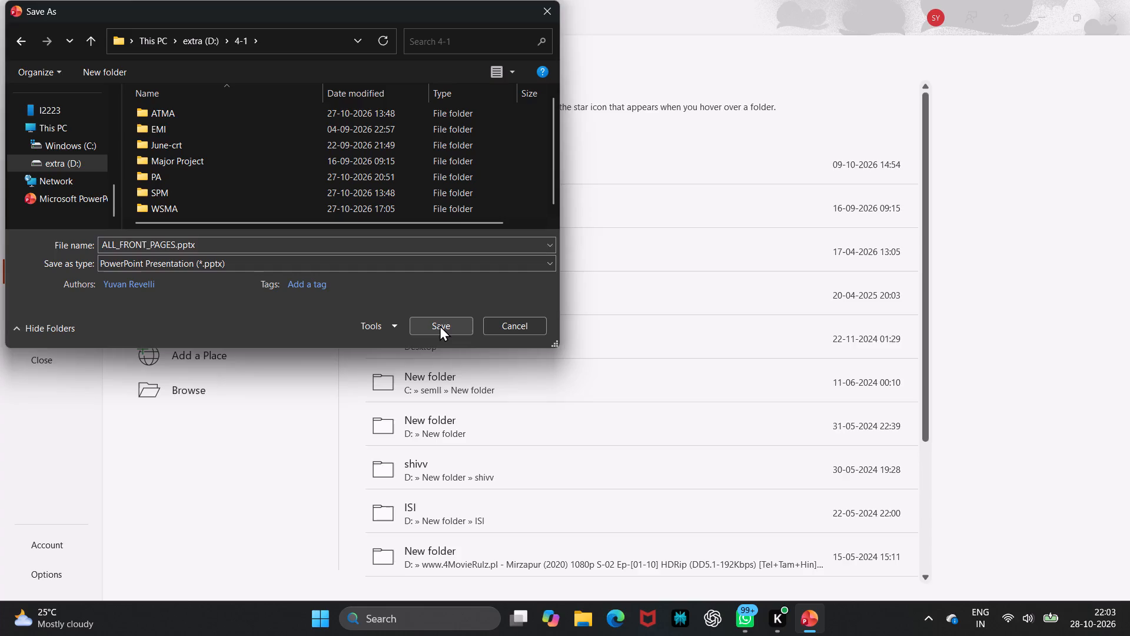
Save the presentation as ALL_FRONT_PAGES.pptx in the 4-1 folder on drive extra (D:).
{"action": "left_click", "coordinate": [440, 325]}
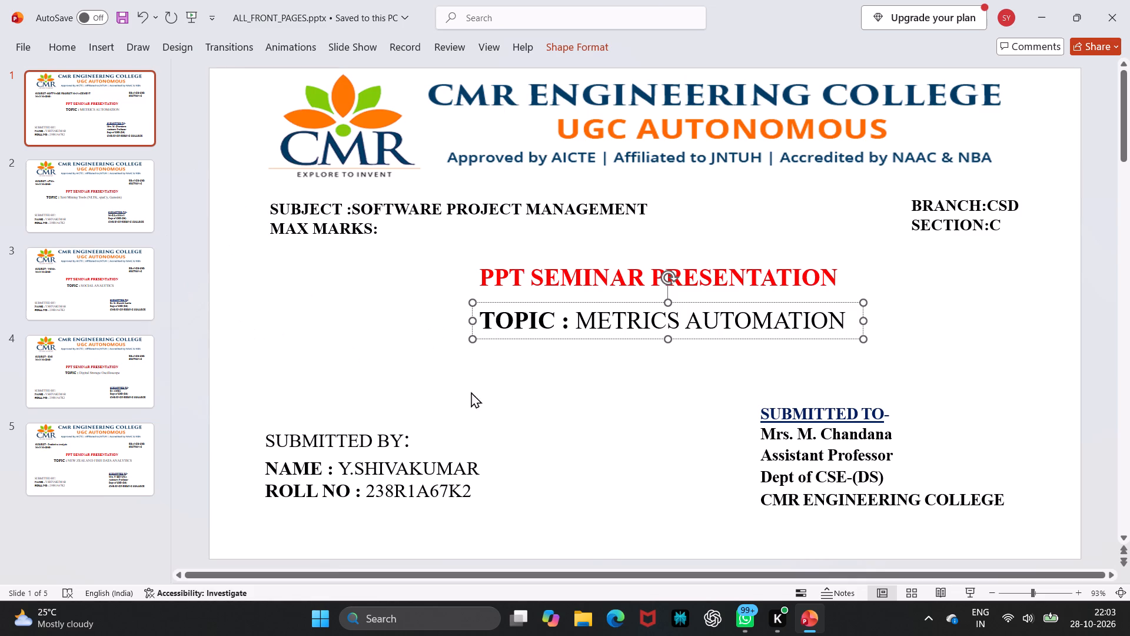
Replace the submitter's name on slide 1 (Software Project Management) with the new submitter's initial and name.
{"action": "left_click", "coordinate": [477, 468]}
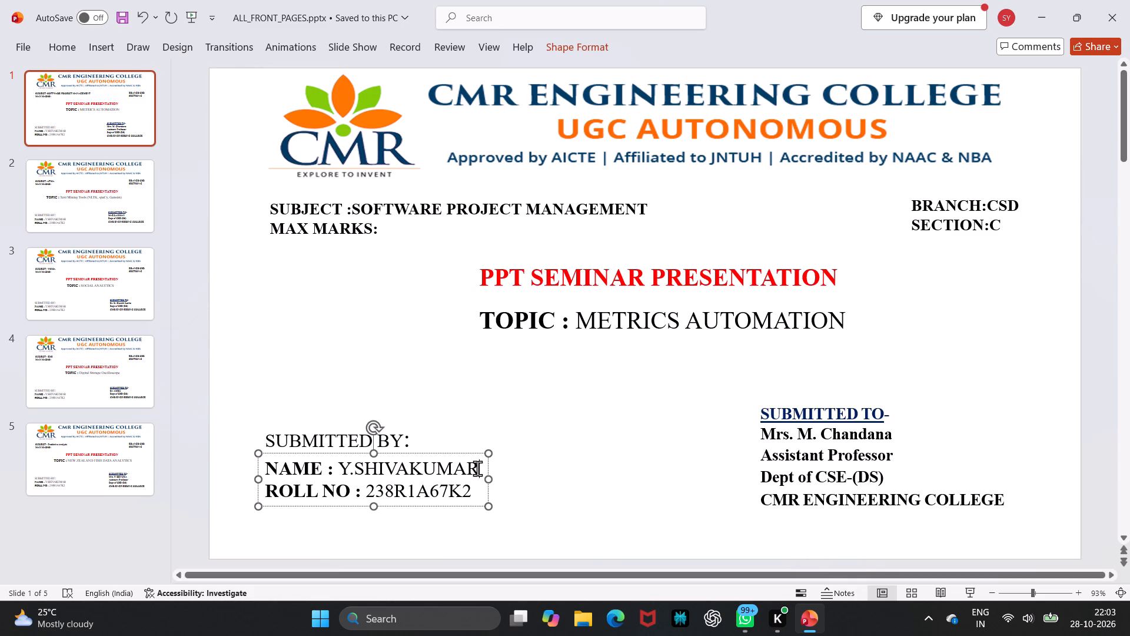
{"action": "key", "text": "ctrl+BackSpace"}
{"action": "key", "text": "ctrl+BackSpace"}
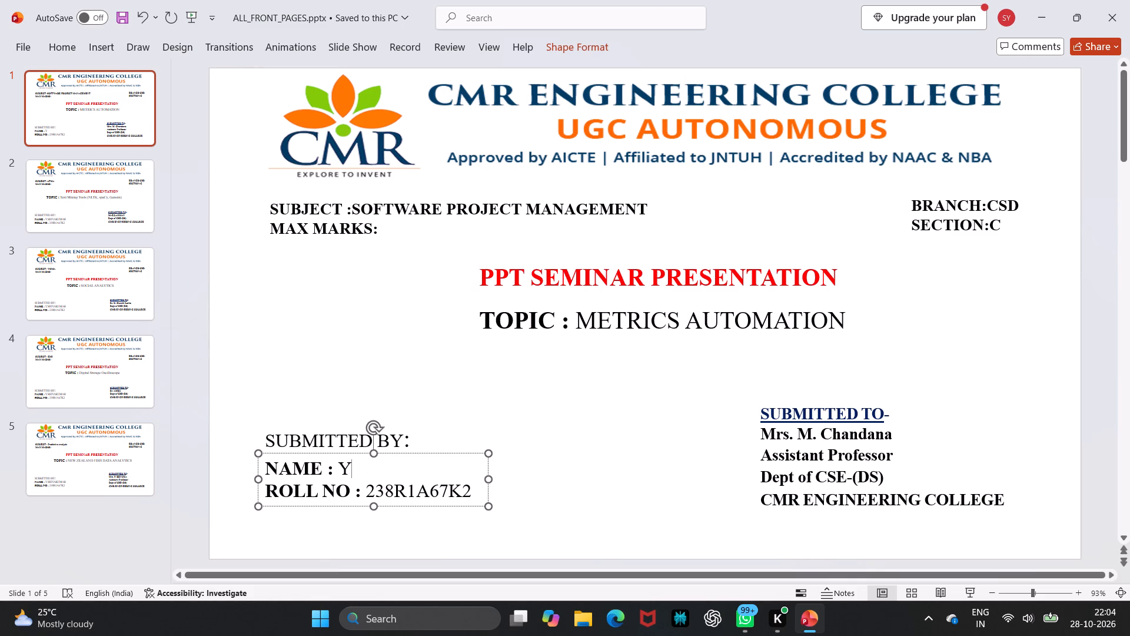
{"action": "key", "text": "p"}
{"action": "key", "text": "Left"}
{"action": "key", "text": "BackSpace"}
{"action": "key", "text": "Right"}
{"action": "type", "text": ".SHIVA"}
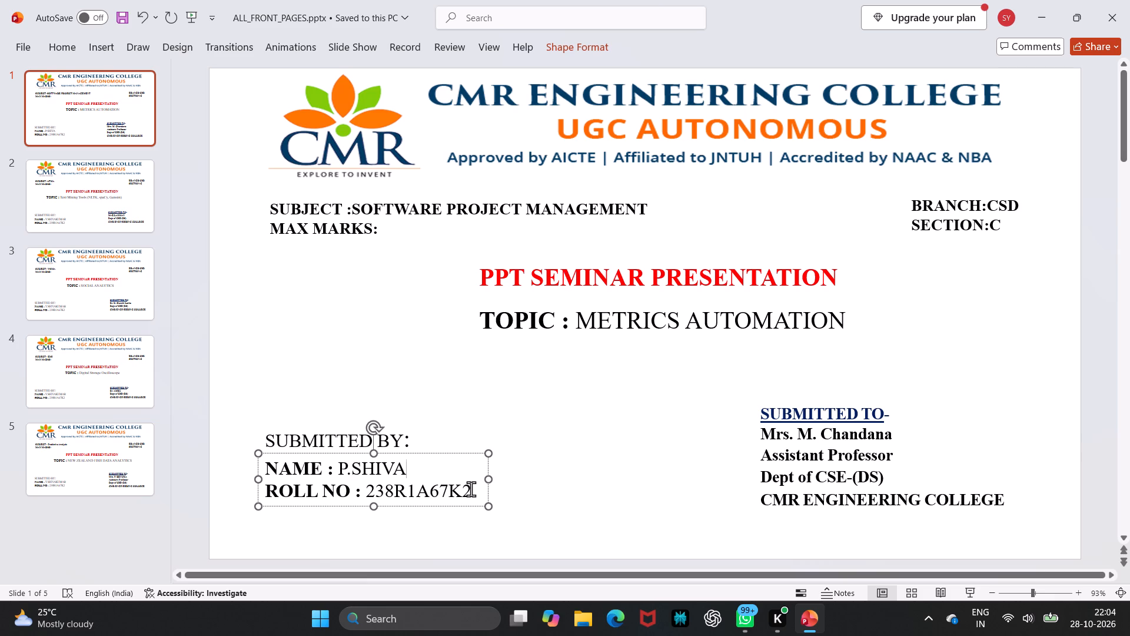
Change the last two characters of the roll number on slide 1 to match the new submitter's roll number.
{"action": "left_click", "coordinate": [471, 489]}
{"action": "key", "text": "BackSpace"}
{"action": "key", "text": "BackSpace"}
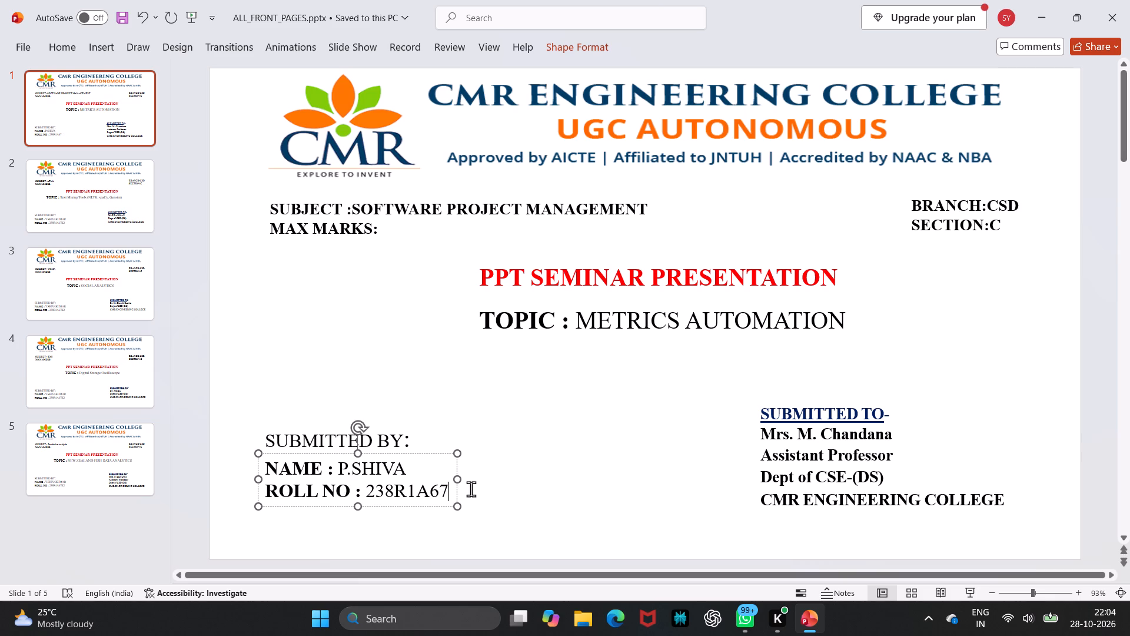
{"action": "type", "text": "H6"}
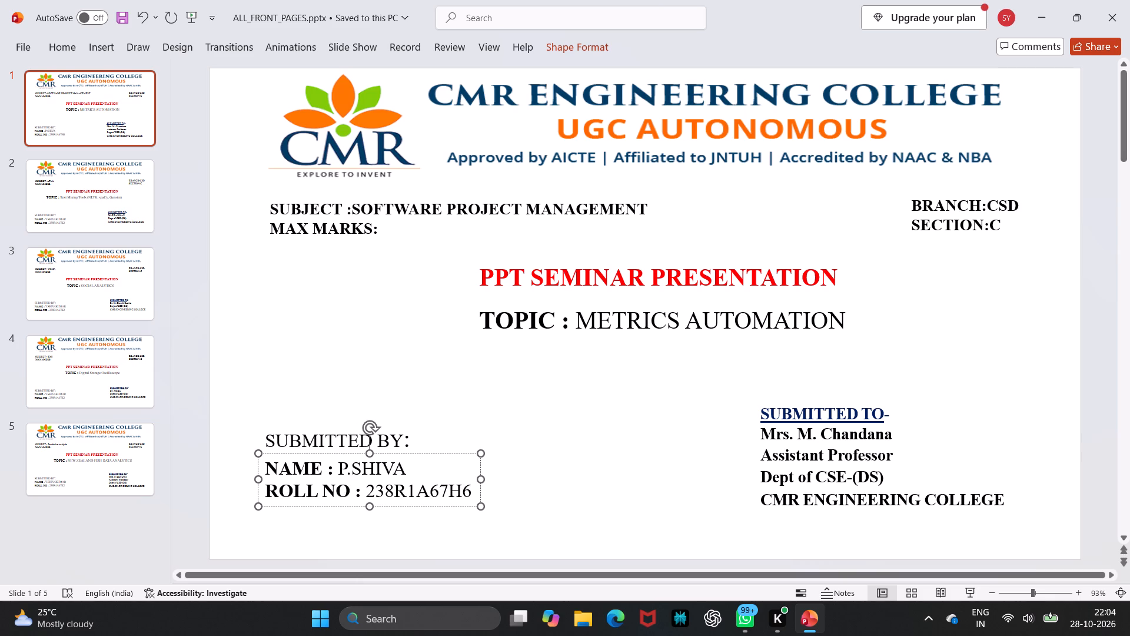
Copy the name and roll number text box from slide 1 for reuse on slide 2 (ATMA).
{"action": "left_click", "coordinate": [438, 506]}
{"action": "key", "text": "ctrl+c"}
Replace the name and roll number box on slide 2 (ATMA) with the copied box from slide 1.
{"action": "left_click", "coordinate": [94, 180]}
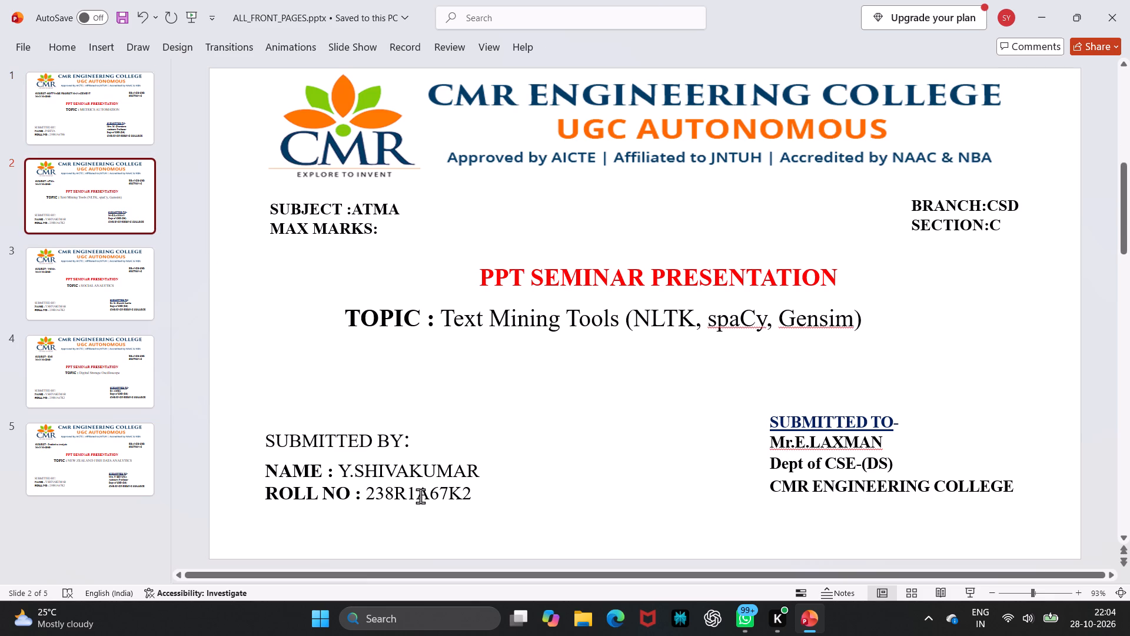
{"action": "left_click", "coordinate": [420, 496]}
{"action": "left_click", "coordinate": [433, 509]}
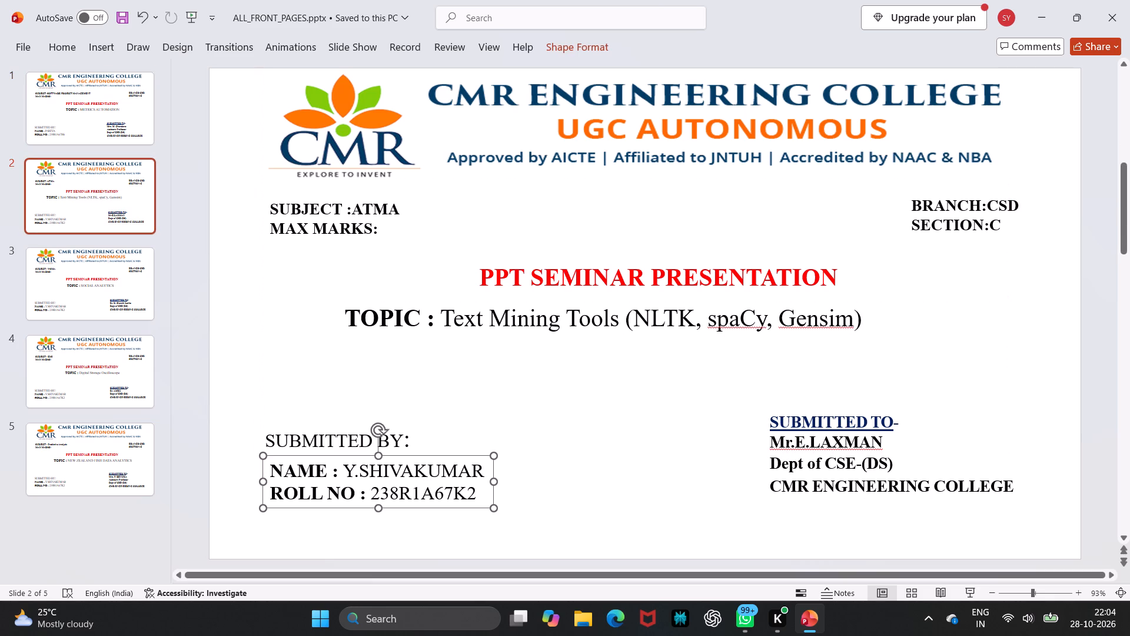
{"action": "key", "text": "Delete"}
{"action": "key", "text": "ctrl+v"}
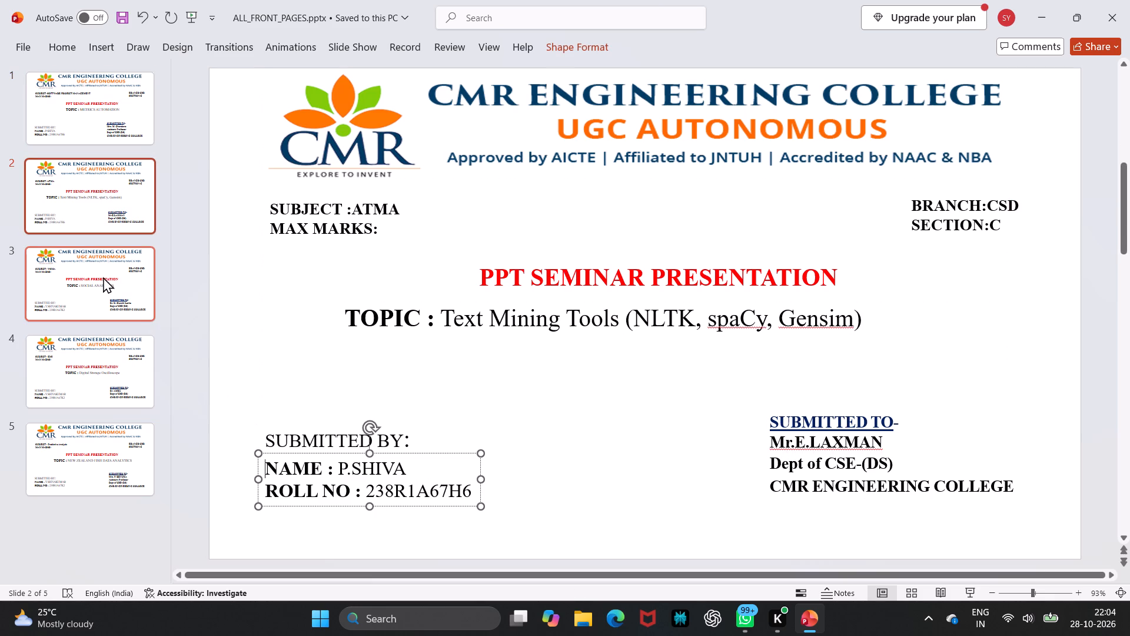
Replace the name and roll number box on slide 3 (WSMA) with the copied box from slide 1.
{"action": "left_click", "coordinate": [102, 277]}
{"action": "left_click_drag", "start_coordinate": [424, 489], "coordinate": [434, 506]}
{"action": "left_click_drag", "start_coordinate": [434, 506], "coordinate": [440, 508]}
{"action": "key", "text": "Delete"}
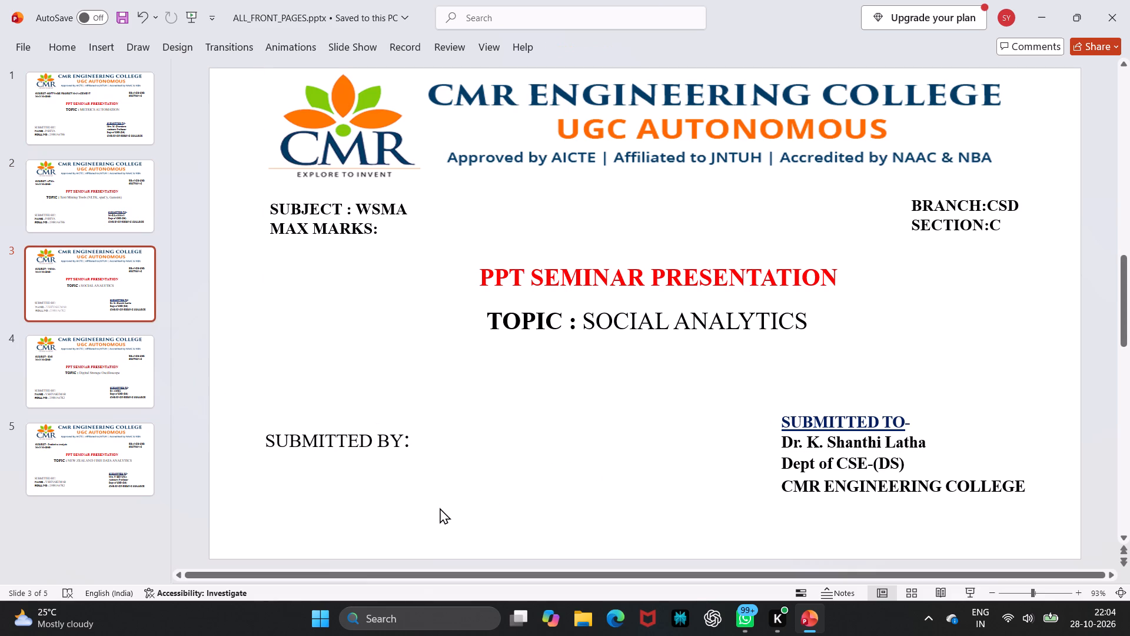
{"action": "key", "text": "ctrl+v"}
Replace the name and roll number box on slide 4 (EMI) with the copied box from slide 1.
{"action": "left_click", "coordinate": [110, 369]}
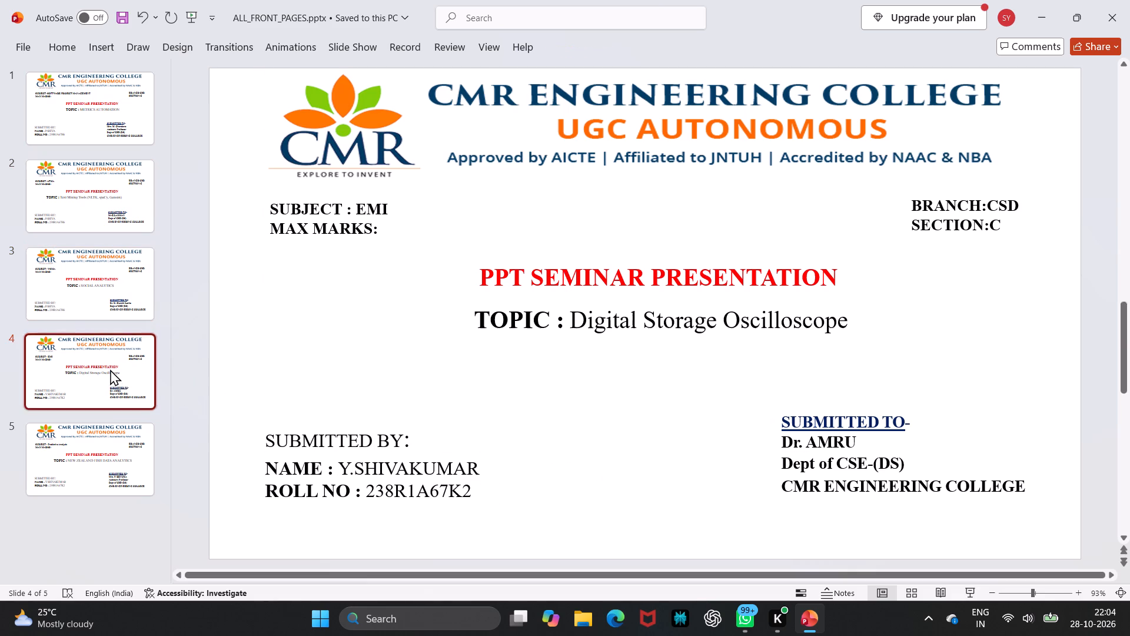
{"action": "left_click", "coordinate": [423, 489]}
{"action": "left_click", "coordinate": [434, 507]}
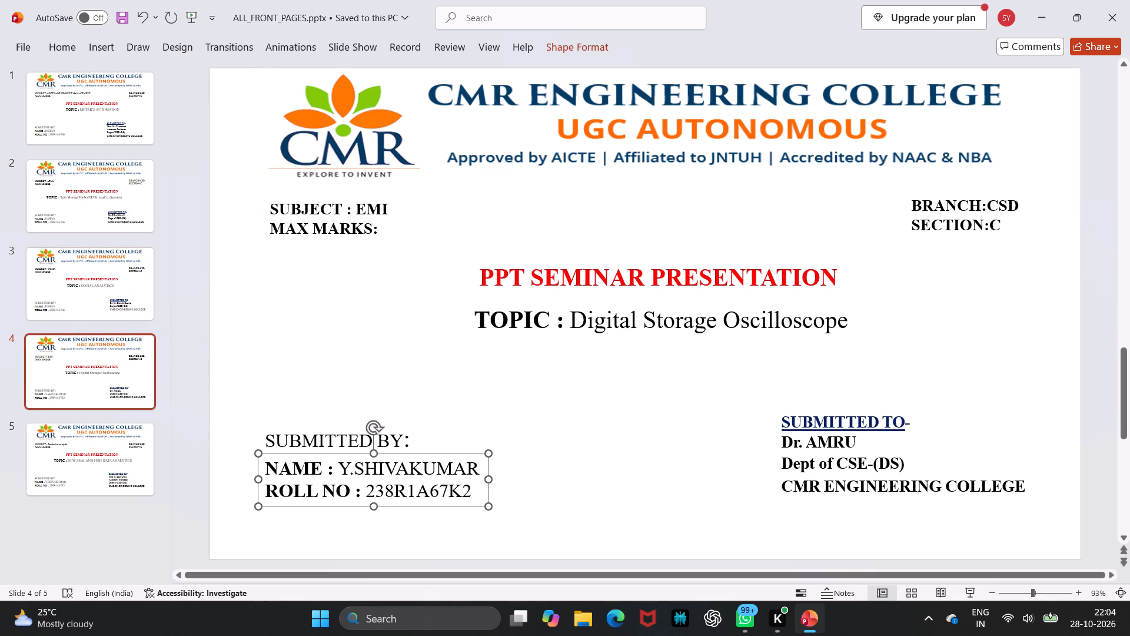
{"action": "key", "text": "Delete"}
{"action": "key", "text": "ctrl+v"}
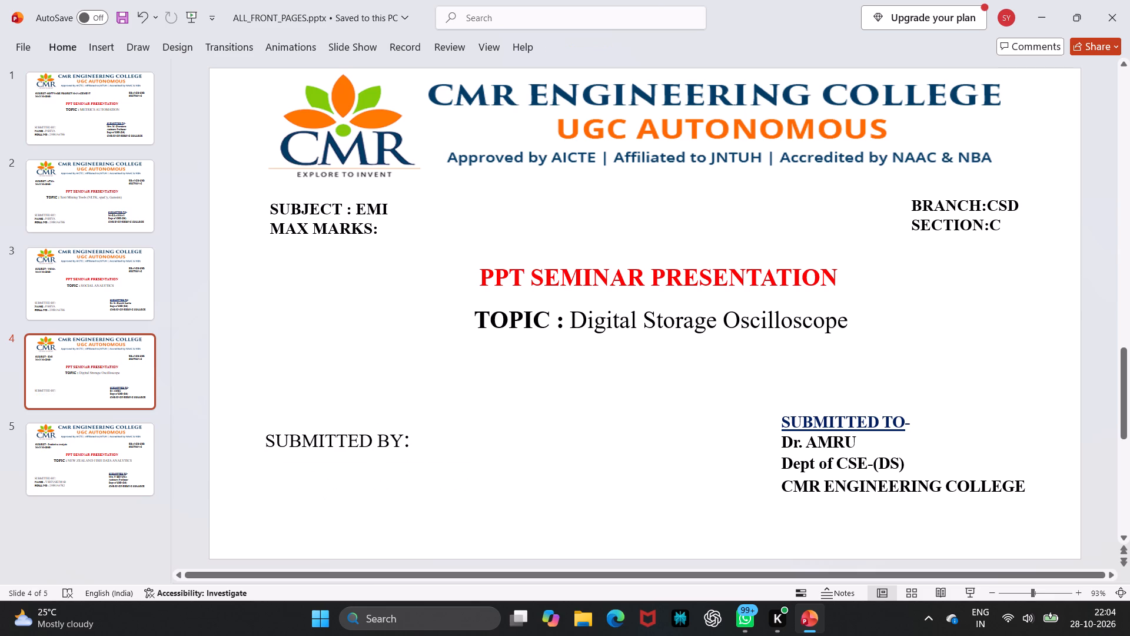
Replace the name and roll number box on slide 5 (Predictive Analysis) with the copied box from slide 1.
{"action": "left_click", "coordinate": [78, 471]}
{"action": "left_click", "coordinate": [387, 486]}
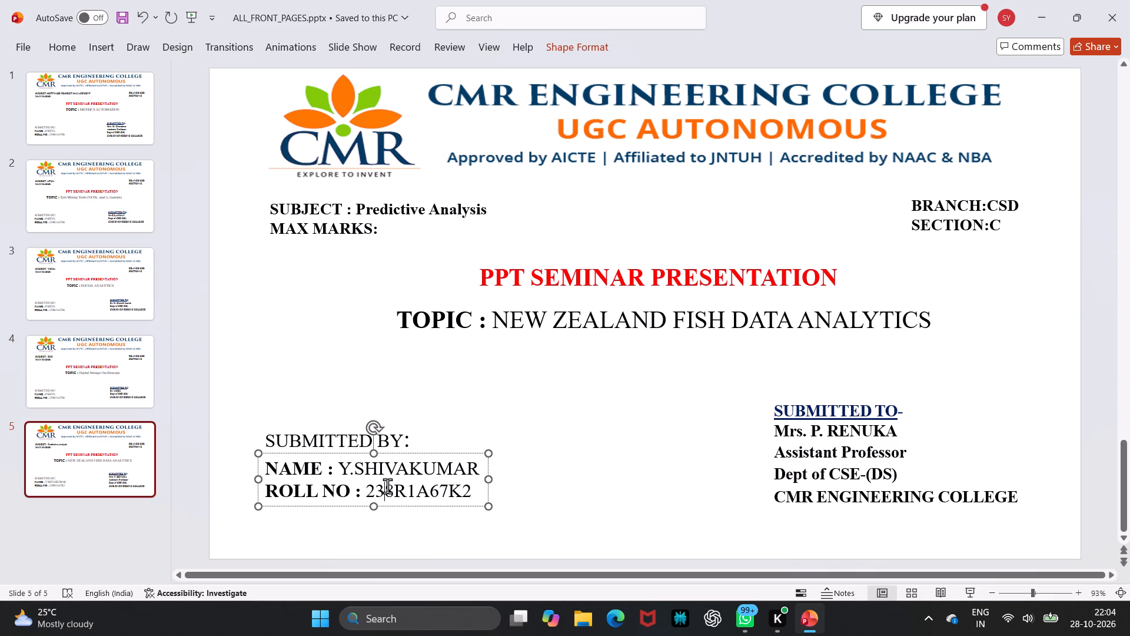
{"action": "left_click_drag", "start_coordinate": [413, 505], "coordinate": [420, 510]}
{"action": "key", "text": "Delete"}
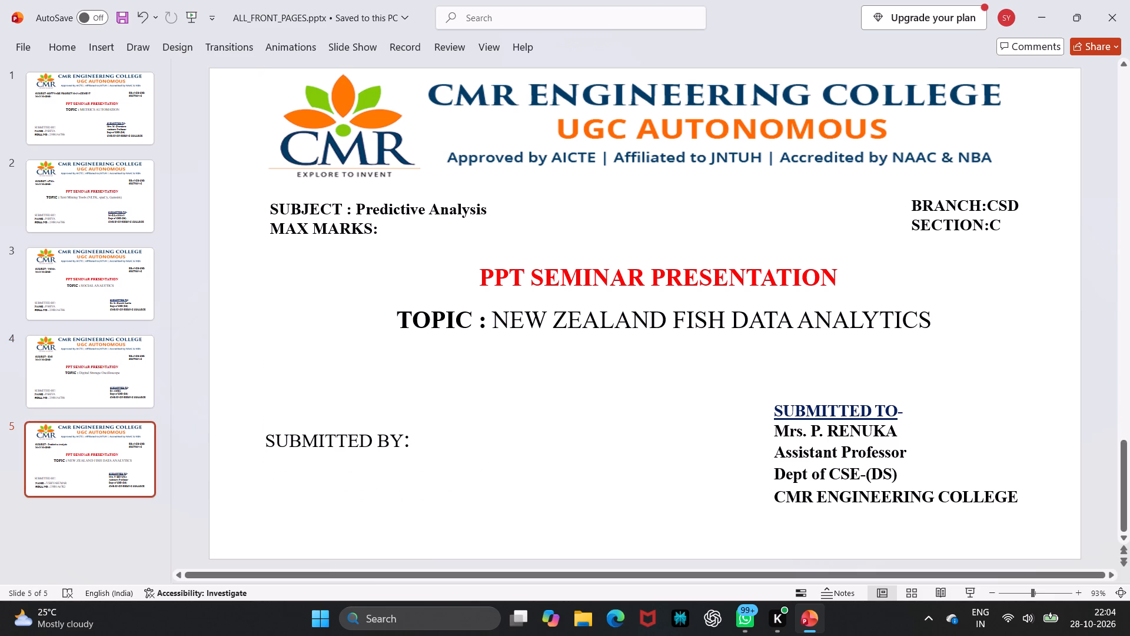
{"action": "key", "text": "ctrl+v"}
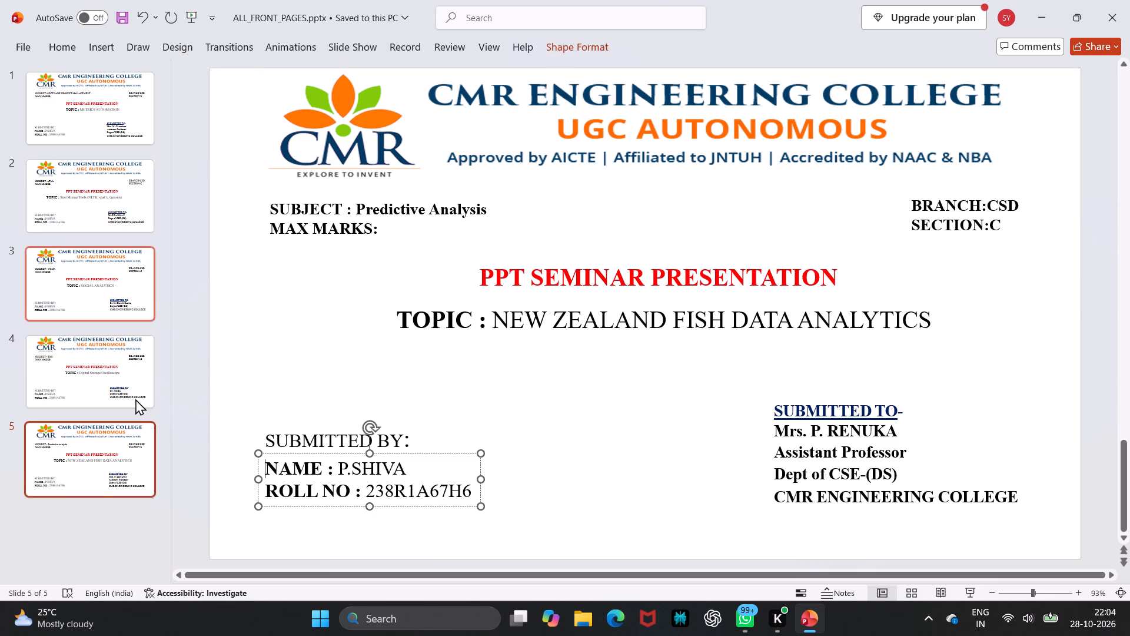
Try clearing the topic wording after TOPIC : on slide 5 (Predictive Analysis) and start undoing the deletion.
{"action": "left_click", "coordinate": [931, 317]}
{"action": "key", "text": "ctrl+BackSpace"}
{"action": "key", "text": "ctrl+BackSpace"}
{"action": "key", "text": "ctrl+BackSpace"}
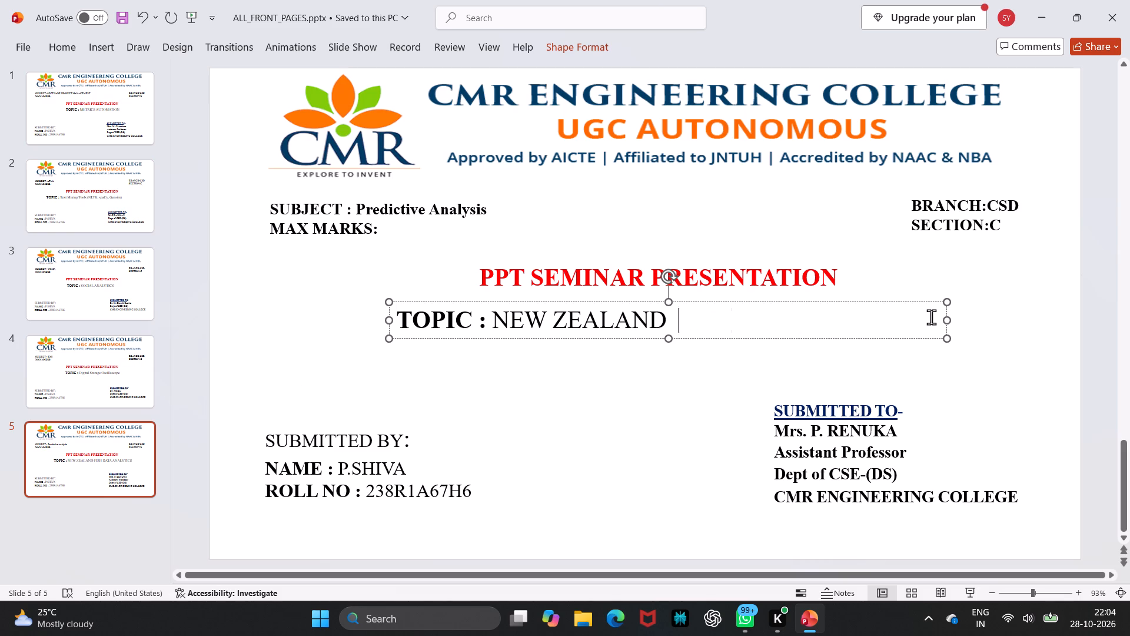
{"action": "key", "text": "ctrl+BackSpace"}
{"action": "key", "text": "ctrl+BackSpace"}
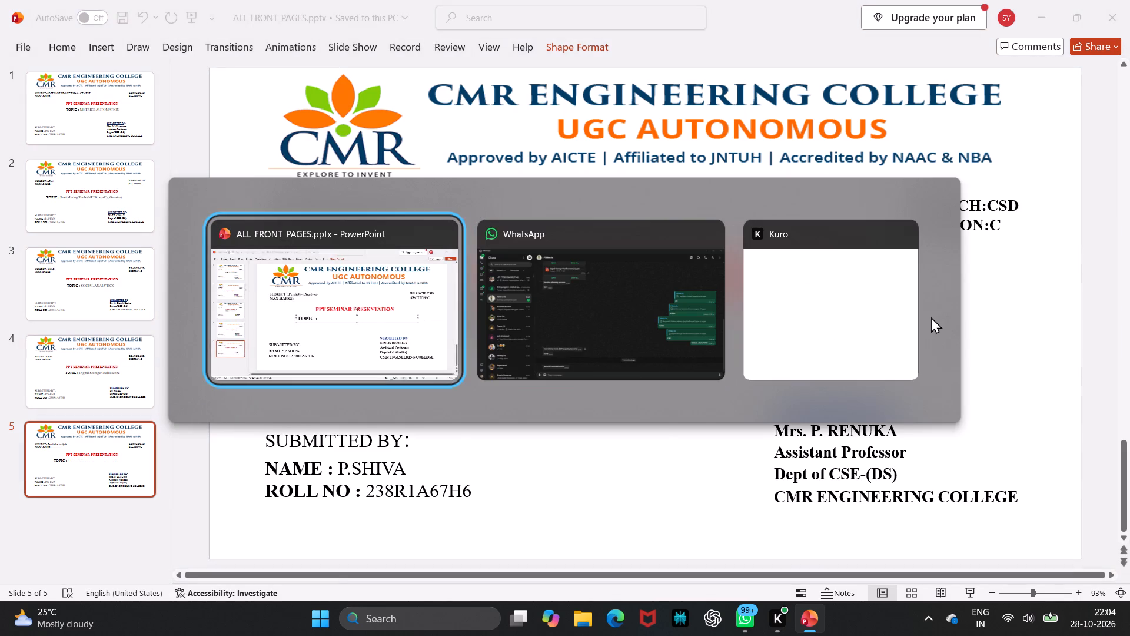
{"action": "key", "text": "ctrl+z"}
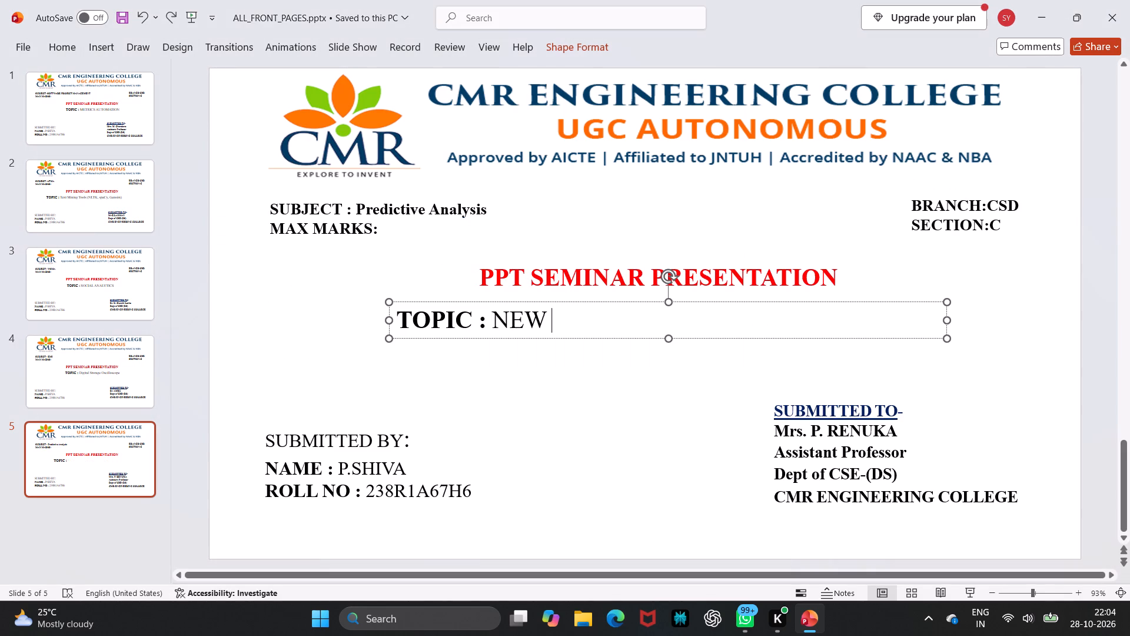
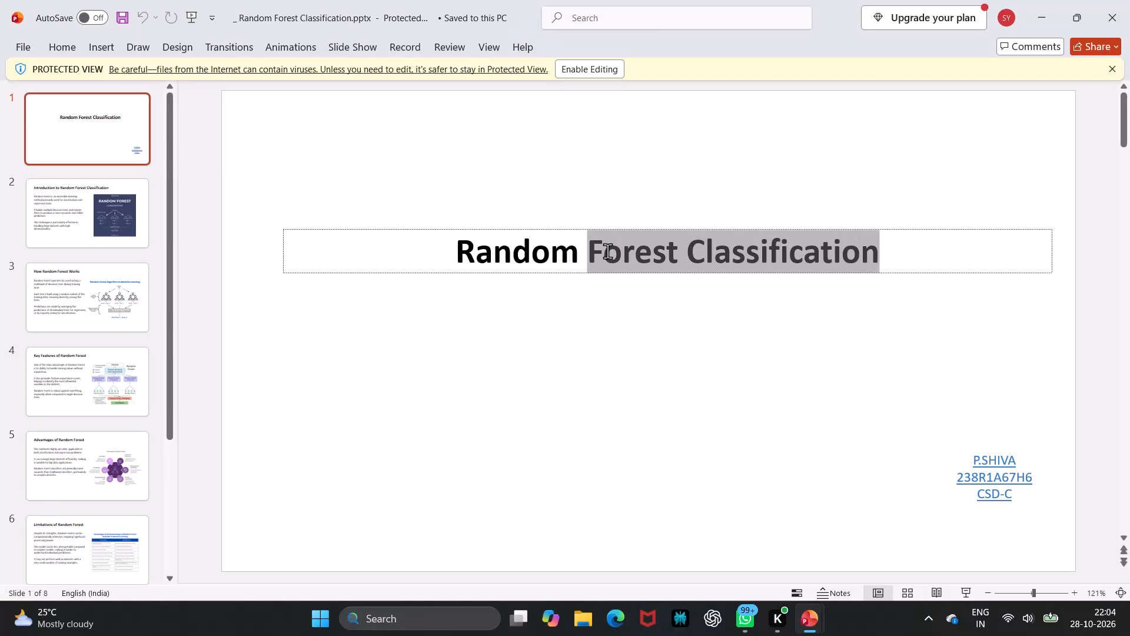
Copy the title text "Random Forest Classification" from slide 1 of the Random Forest presentation.
{"action": "key", "text": "ctrl+c"}
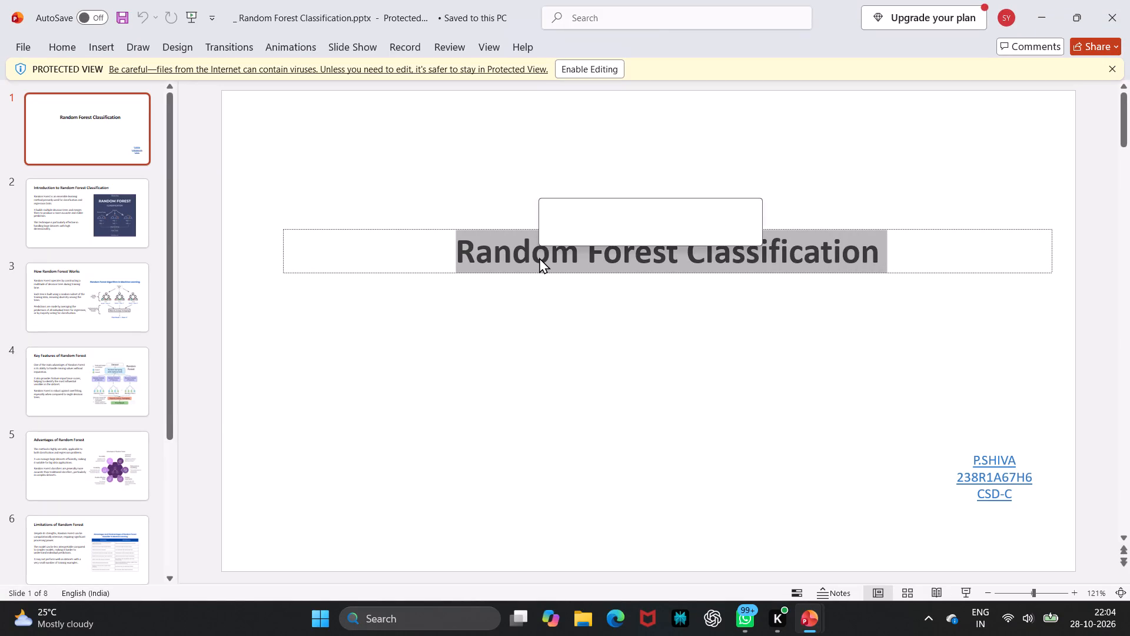
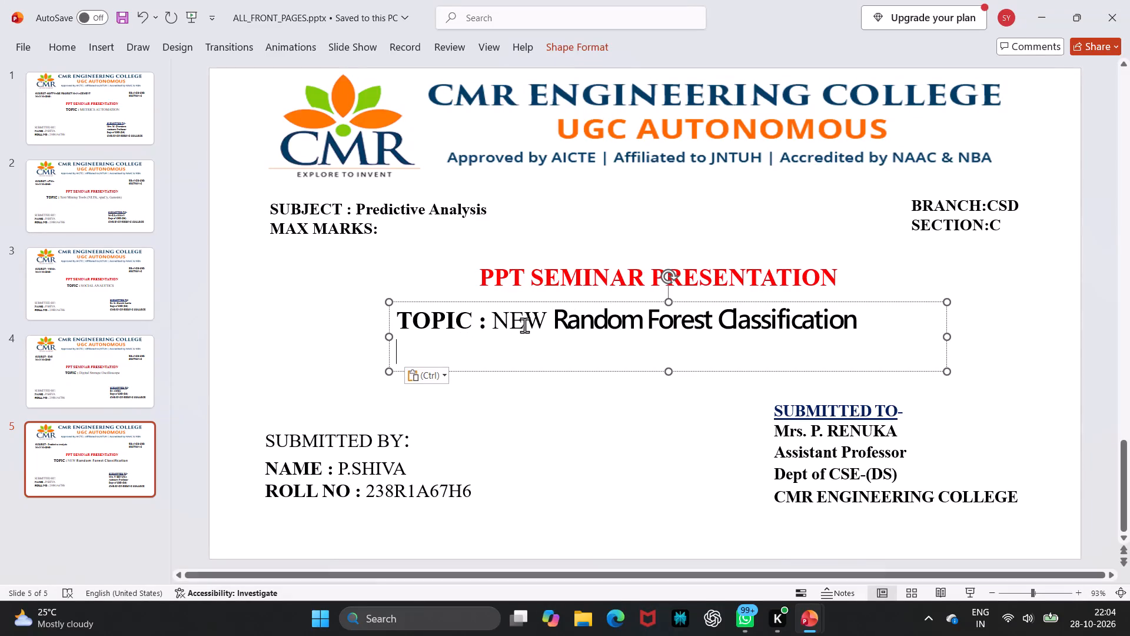
Delete the word "NEW" from the topic line on slide 5, leaving only the pasted Random Forest Classification title.
{"action": "double_click", "coordinate": [525, 319]}
{"action": "key", "text": "BackSpace"}
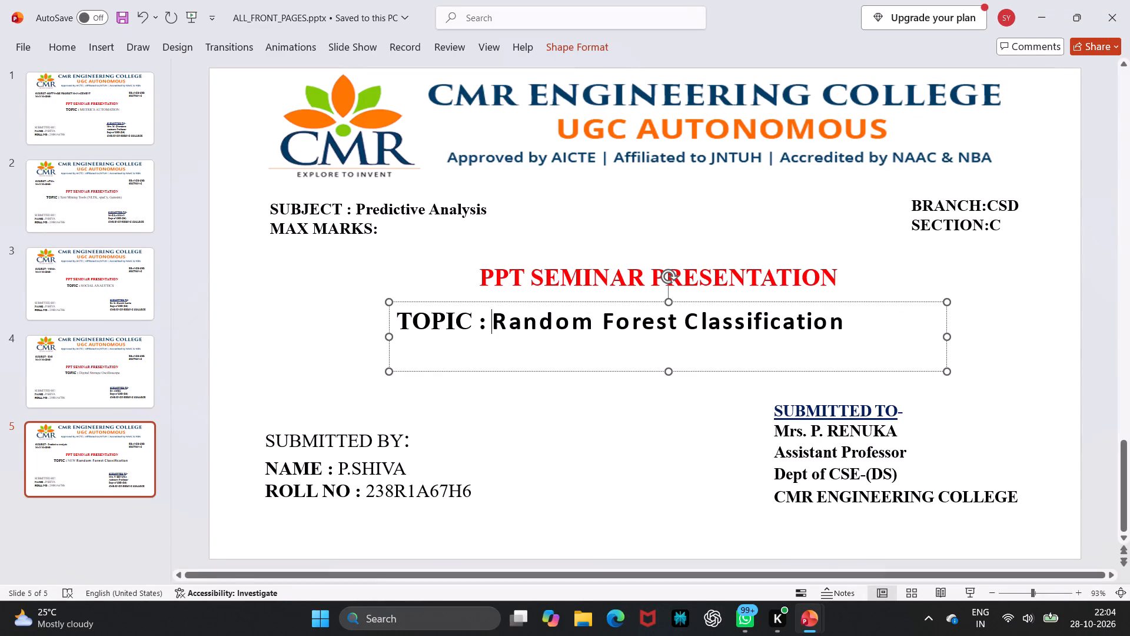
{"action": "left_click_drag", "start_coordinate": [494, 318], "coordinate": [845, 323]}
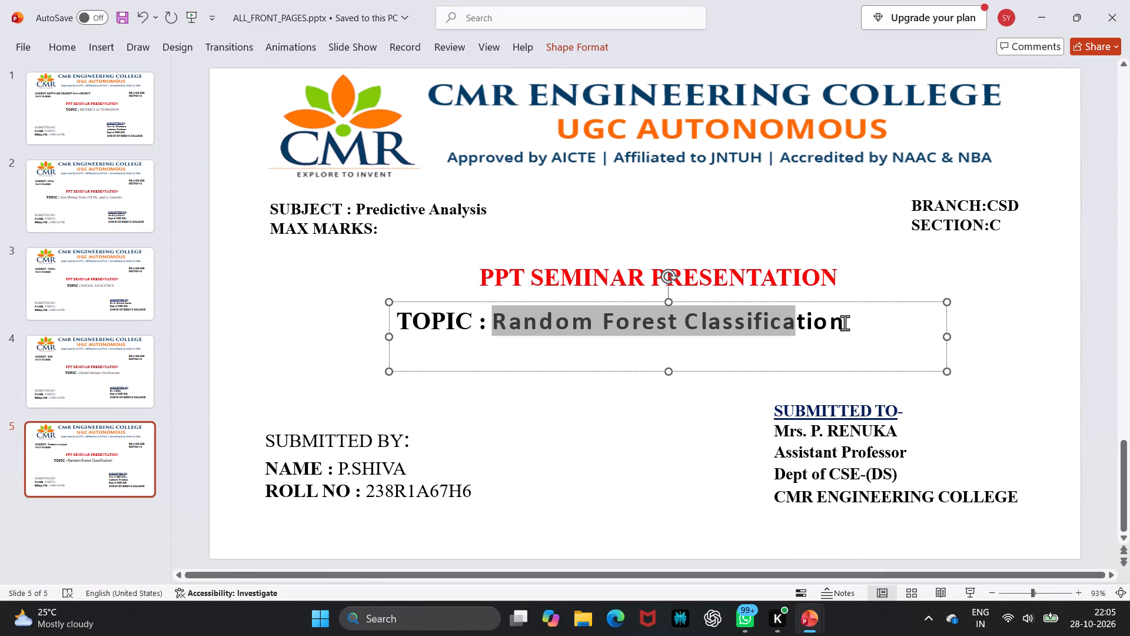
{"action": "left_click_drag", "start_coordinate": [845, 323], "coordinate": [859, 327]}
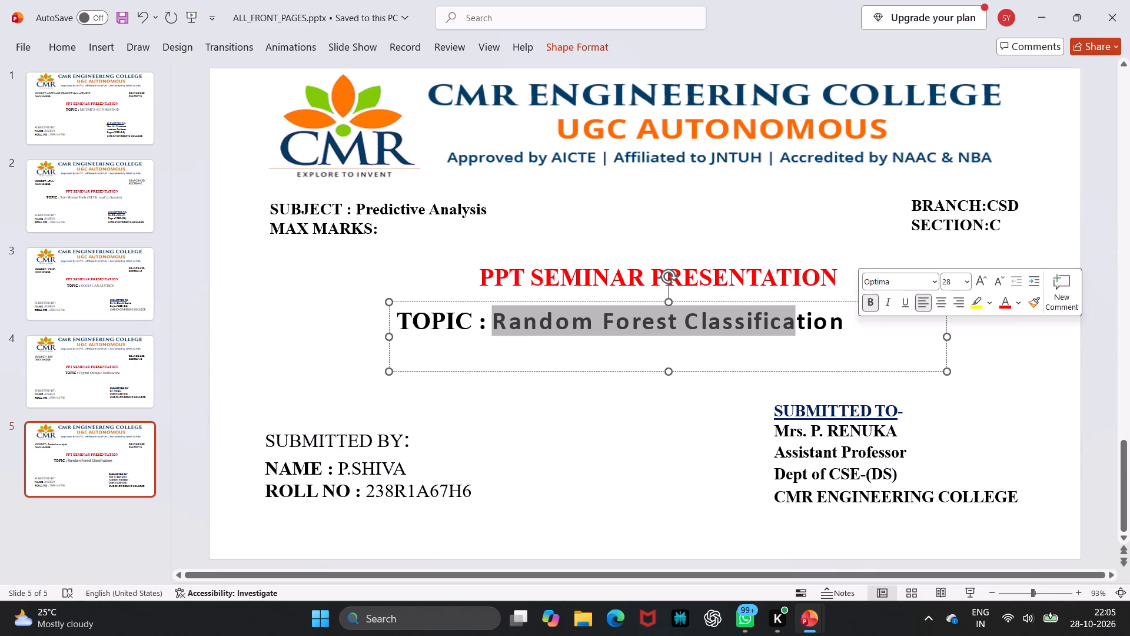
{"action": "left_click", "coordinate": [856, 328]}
Reposition slide 5's topic text box beneath the PPT SEMINAR PRESENTATION heading and narrow it closer to its text.
{"action": "left_click_drag", "start_coordinate": [847, 327], "coordinate": [692, 333]}
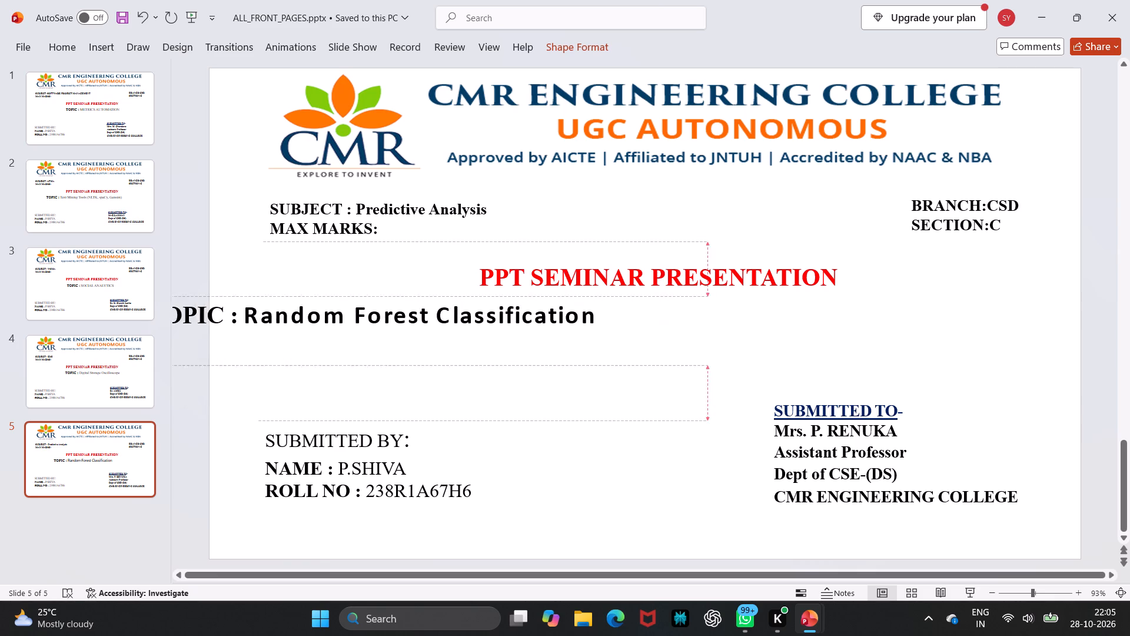
{"action": "left_click_drag", "start_coordinate": [692, 333], "coordinate": [879, 319]}
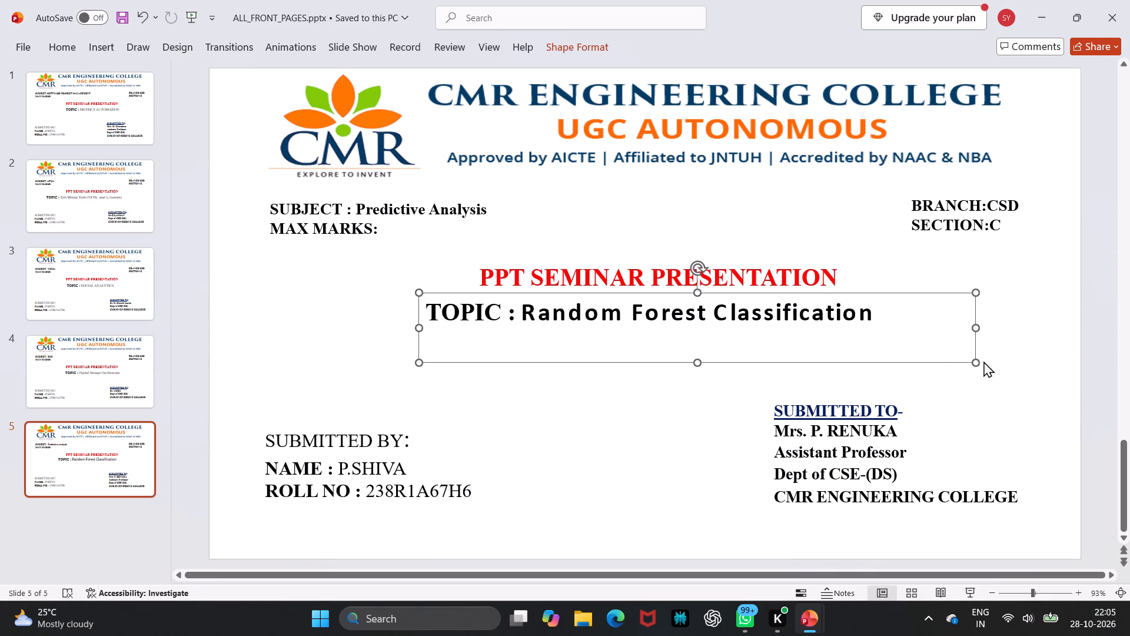
{"action": "left_click_drag", "start_coordinate": [974, 361], "coordinate": [873, 341]}
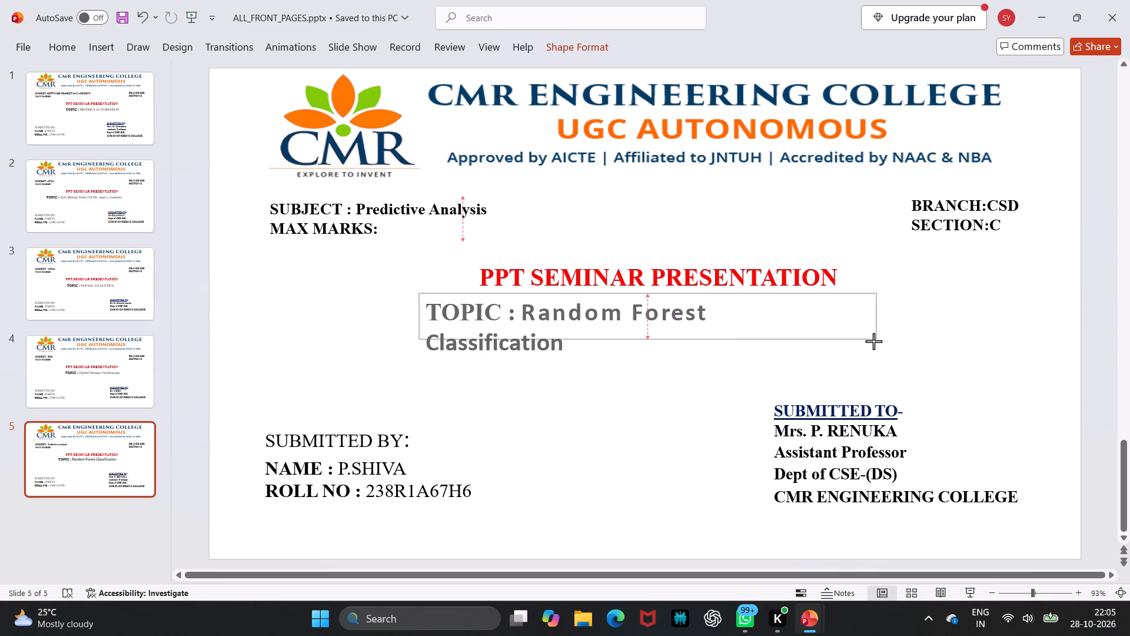
{"action": "left_click_drag", "start_coordinate": [873, 341], "coordinate": [892, 340]}
Set the font of all text in slide 5's topic box to Times New Roman.
{"action": "double_click", "coordinate": [798, 316]}
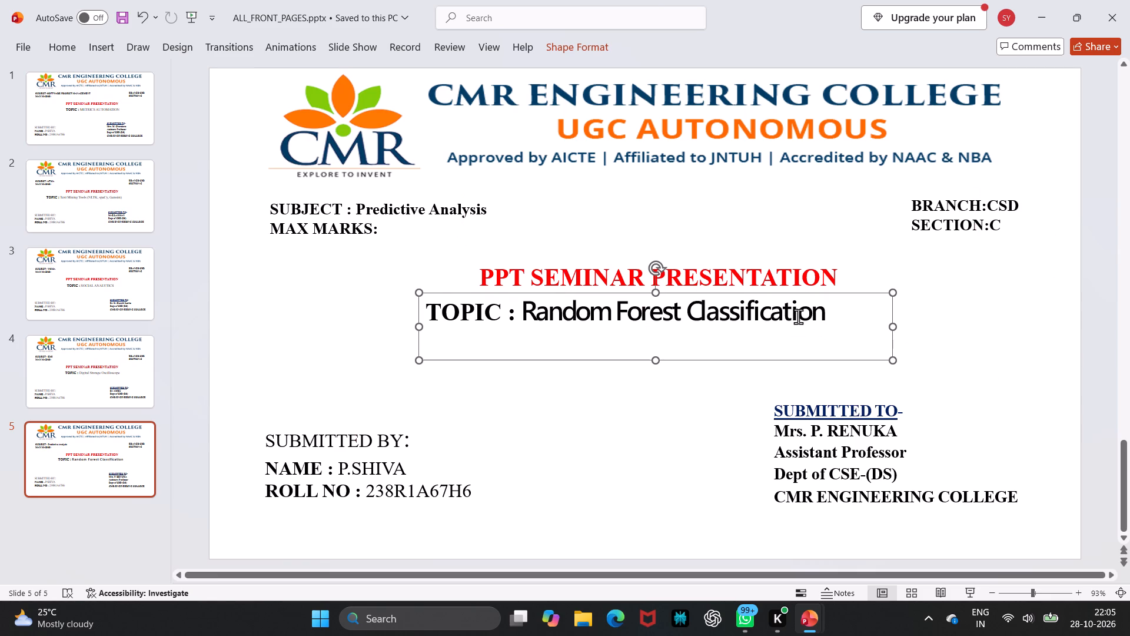
{"action": "left_click", "coordinate": [645, 342]}
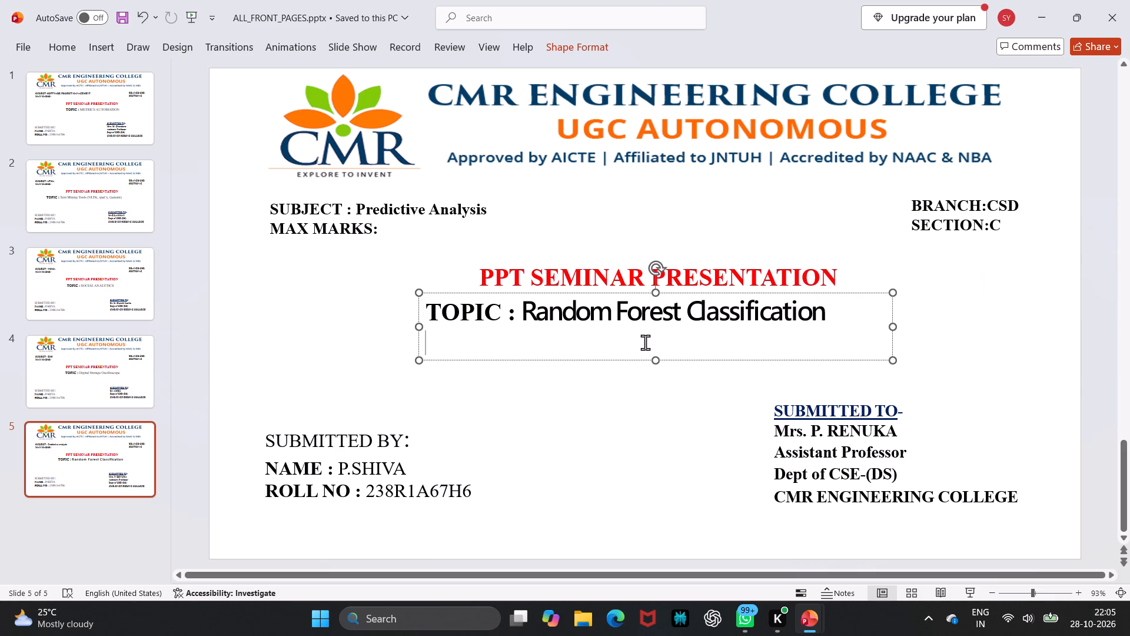
{"action": "key", "text": "ctrl+a"}
{"action": "right_click", "coordinate": [678, 314]}
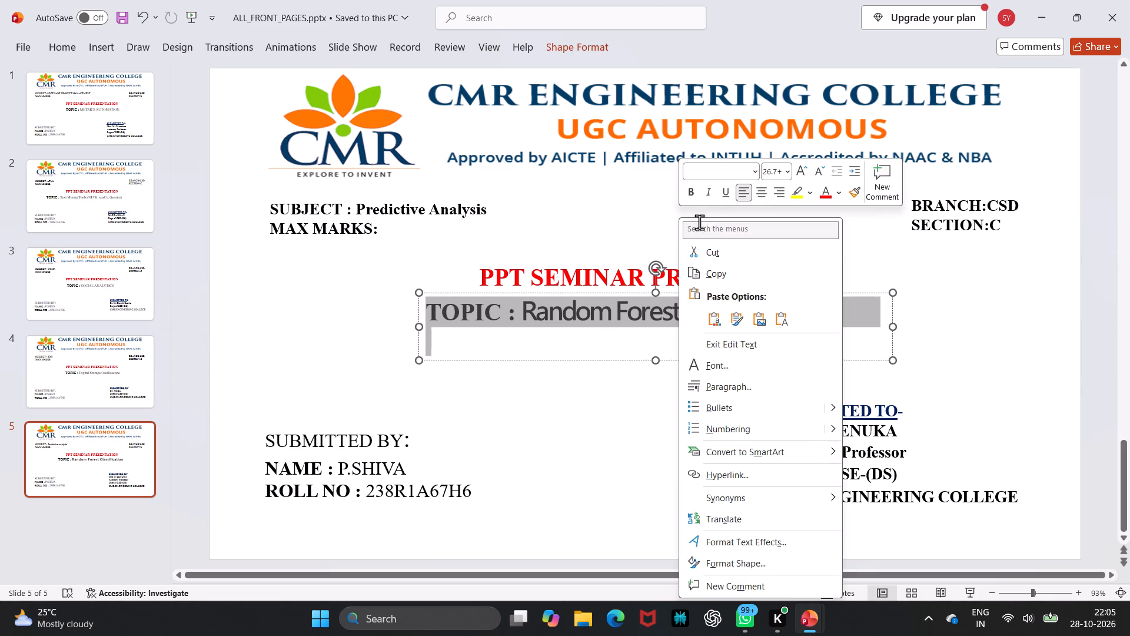
{"action": "left_click", "coordinate": [724, 172]}
{"action": "type", "text": "TIME"}
{"action": "key", "text": "Return"}
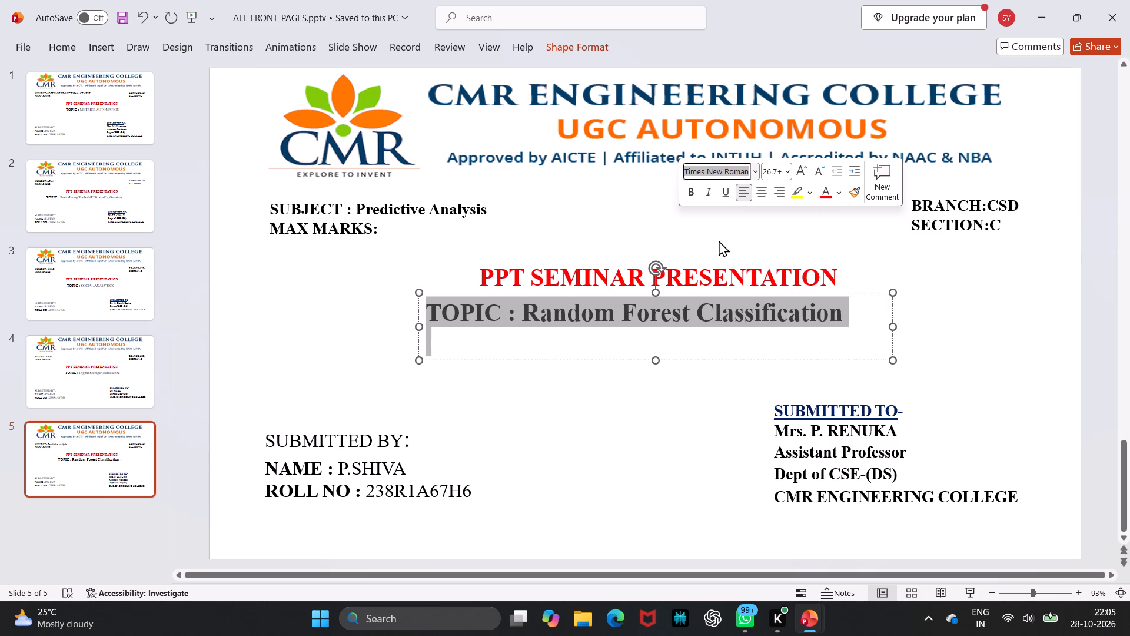
Remove bold from "Random Forest Classification" in the topic line, keeping the "TOPIC :" label bold.
{"action": "left_click", "coordinate": [529, 313]}
{"action": "left_click_drag", "start_coordinate": [521, 313], "coordinate": [781, 315]}
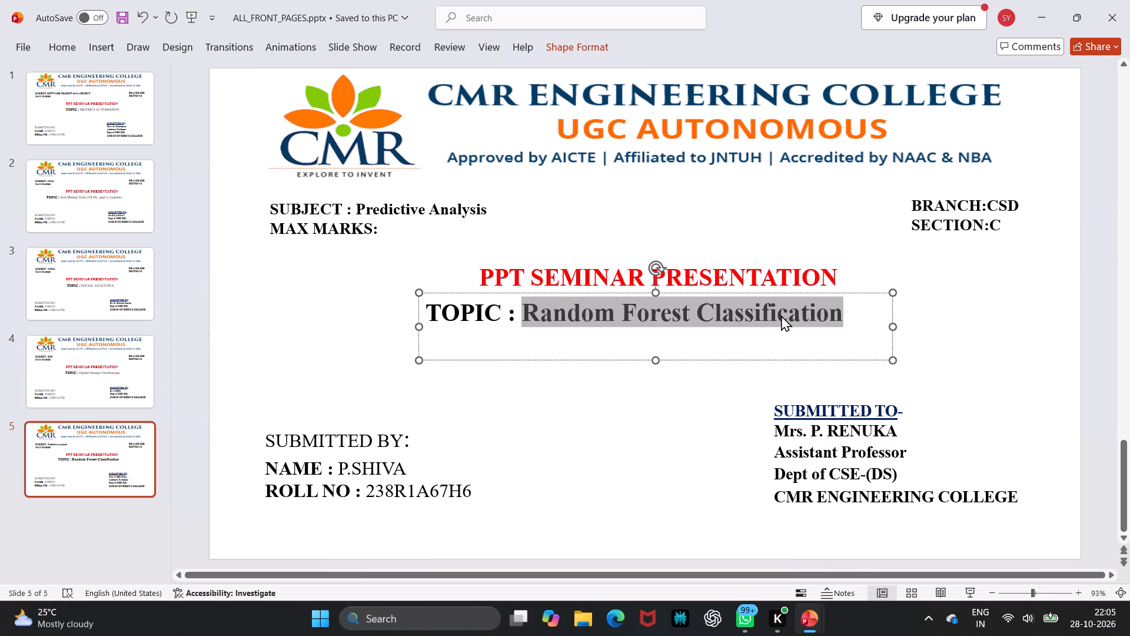
{"action": "key", "text": "ctrl+b"}
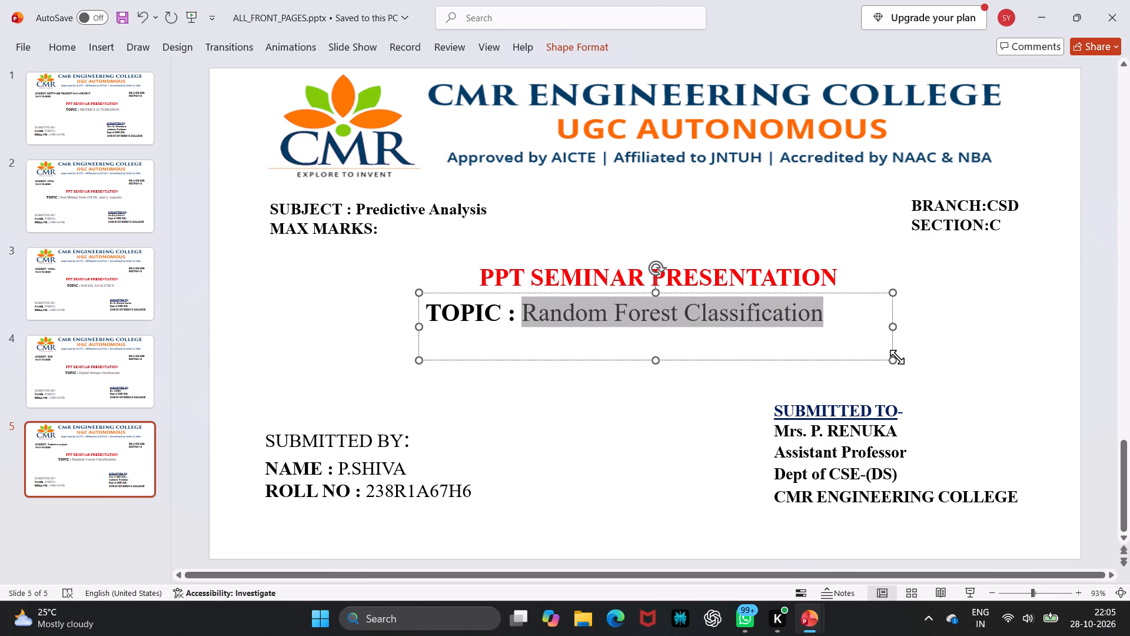
Narrow slide 5's topic text box a little more and lower it slightly below the seminar heading.
{"action": "left_click_drag", "start_coordinate": [893, 360], "coordinate": [867, 343]}
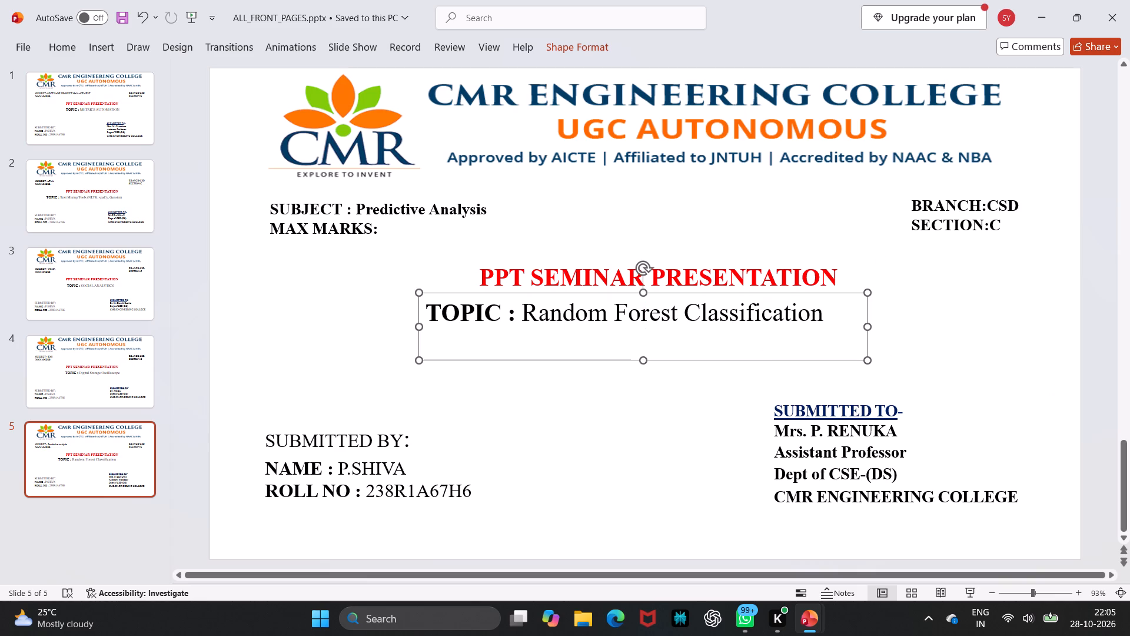
{"action": "left_click_drag", "start_coordinate": [755, 360], "coordinate": [760, 376]}
{"action": "left_click", "coordinate": [618, 458]}
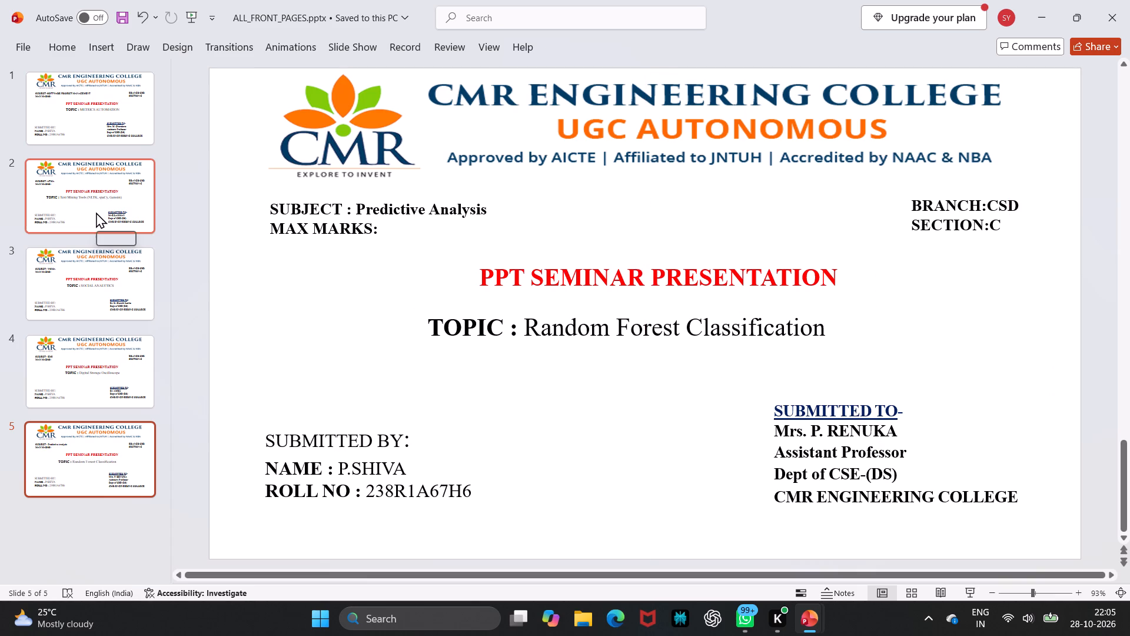
Compare the topic placement on the other slides and shift slide 5's topic box sideways to centre it under the seminar heading.
{"action": "left_click", "coordinate": [114, 174]}
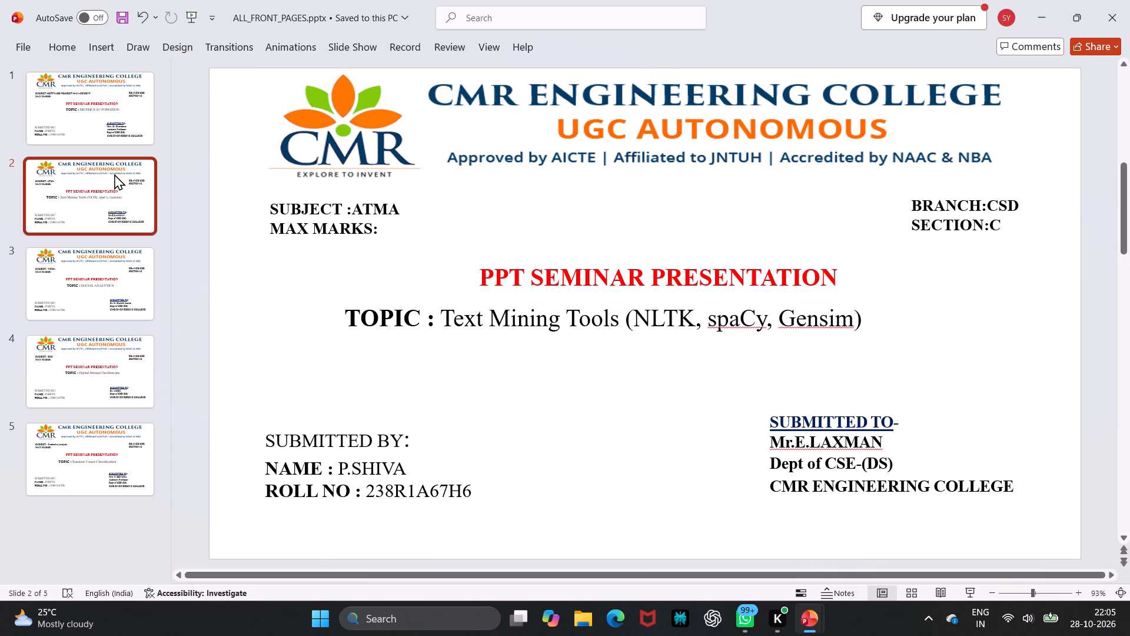
{"action": "left_click", "coordinate": [99, 131]}
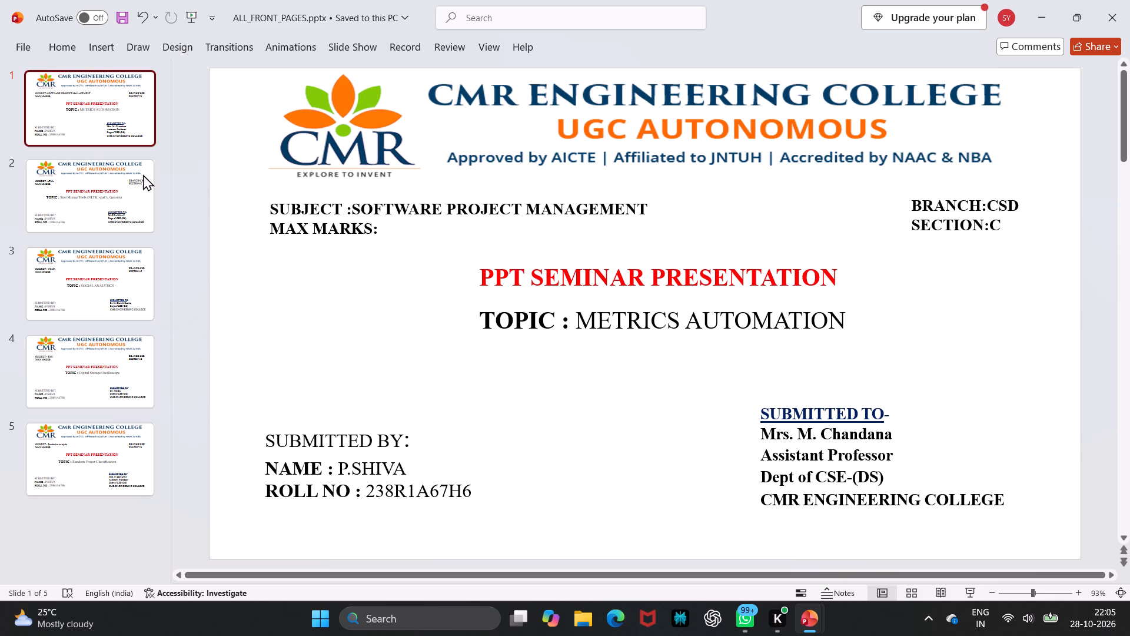
{"action": "left_click", "coordinate": [93, 302]}
{"action": "left_click", "coordinate": [102, 366]}
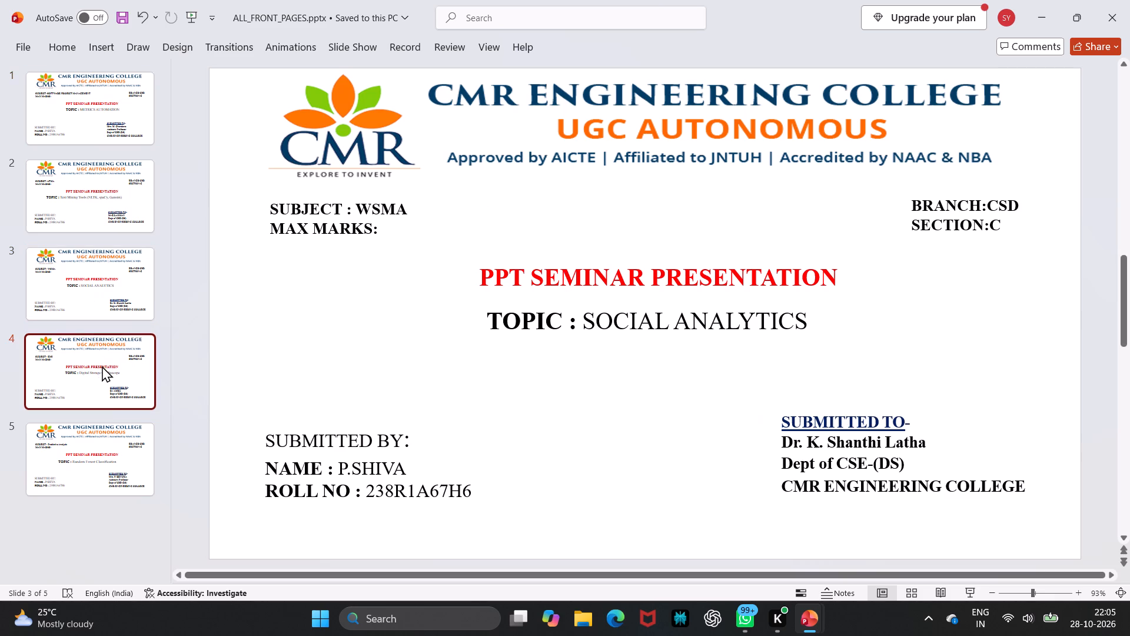
{"action": "left_click", "coordinate": [118, 467]}
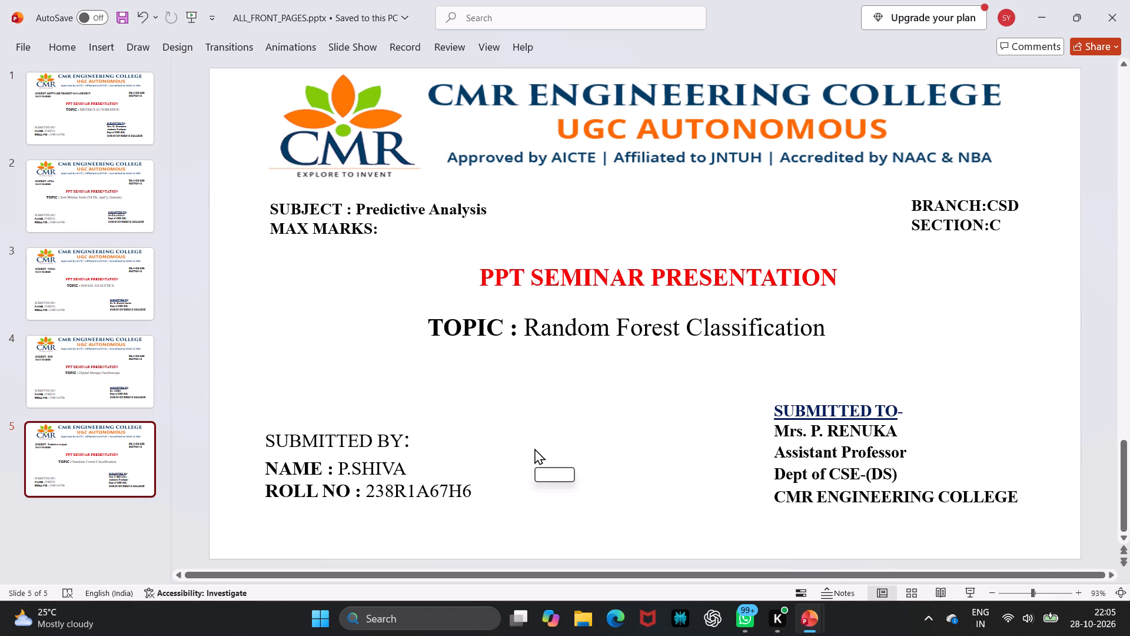
{"action": "left_click", "coordinate": [673, 324]}
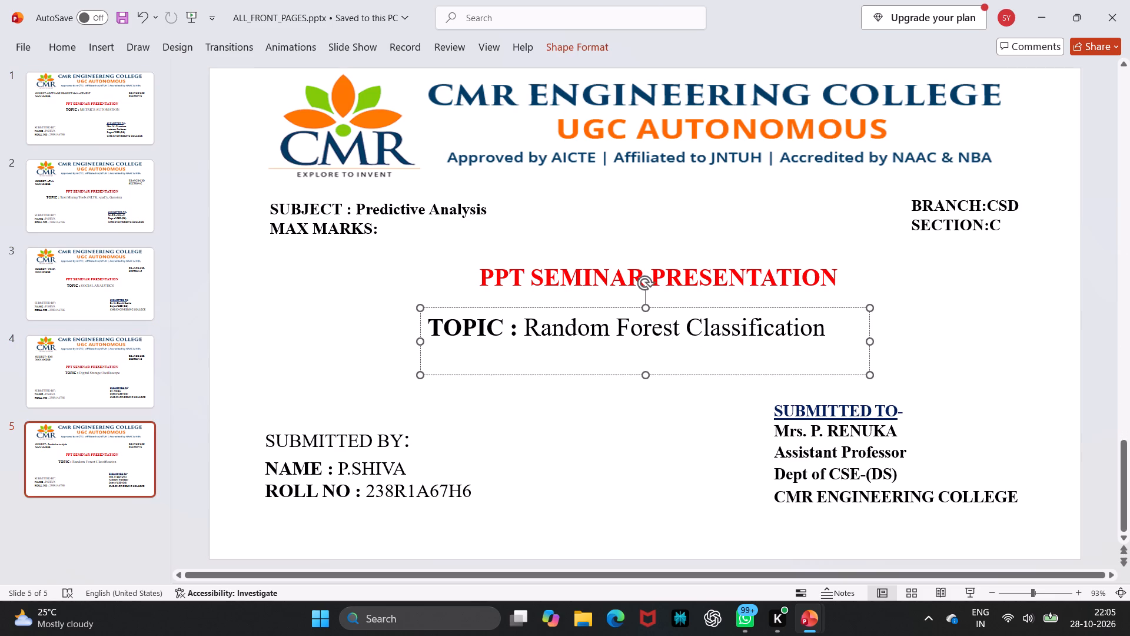
{"action": "left_click_drag", "start_coordinate": [710, 375], "coordinate": [734, 375]}
{"action": "left_click", "coordinate": [675, 430]}
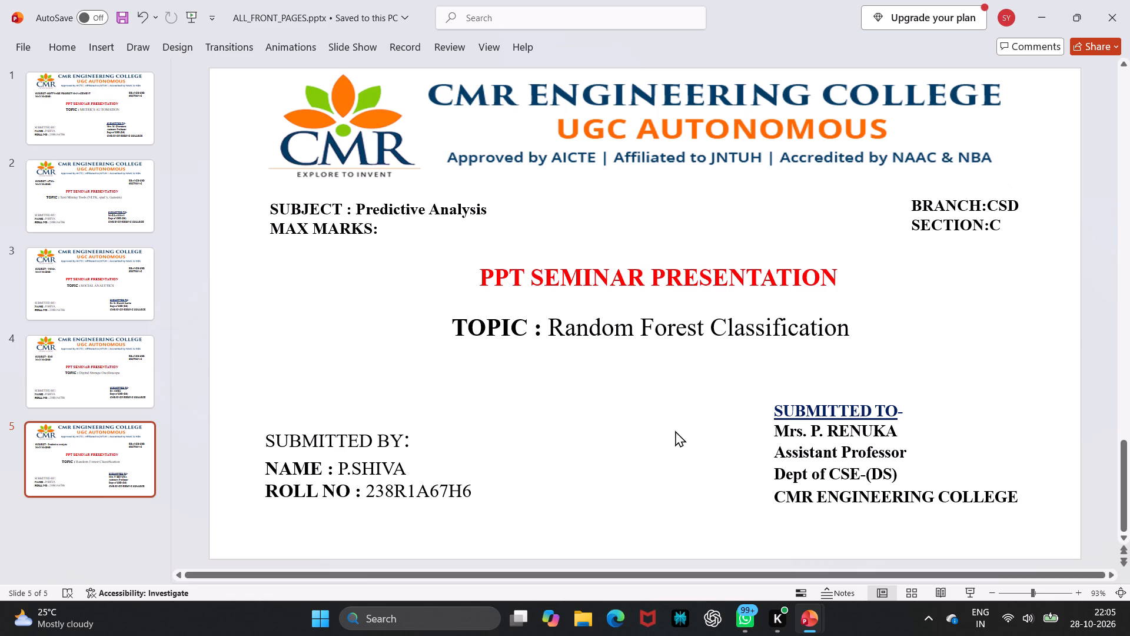
Review the topic lines and layout on slides 4 and 3.
{"action": "left_click", "coordinate": [84, 357]}
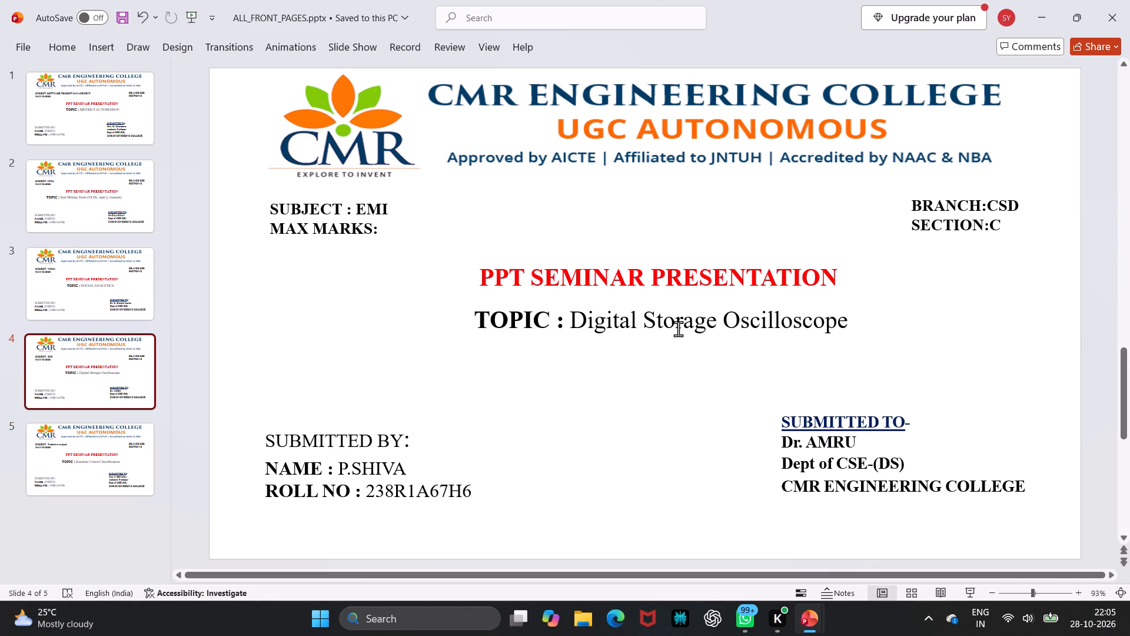
{"action": "left_click", "coordinate": [114, 301]}
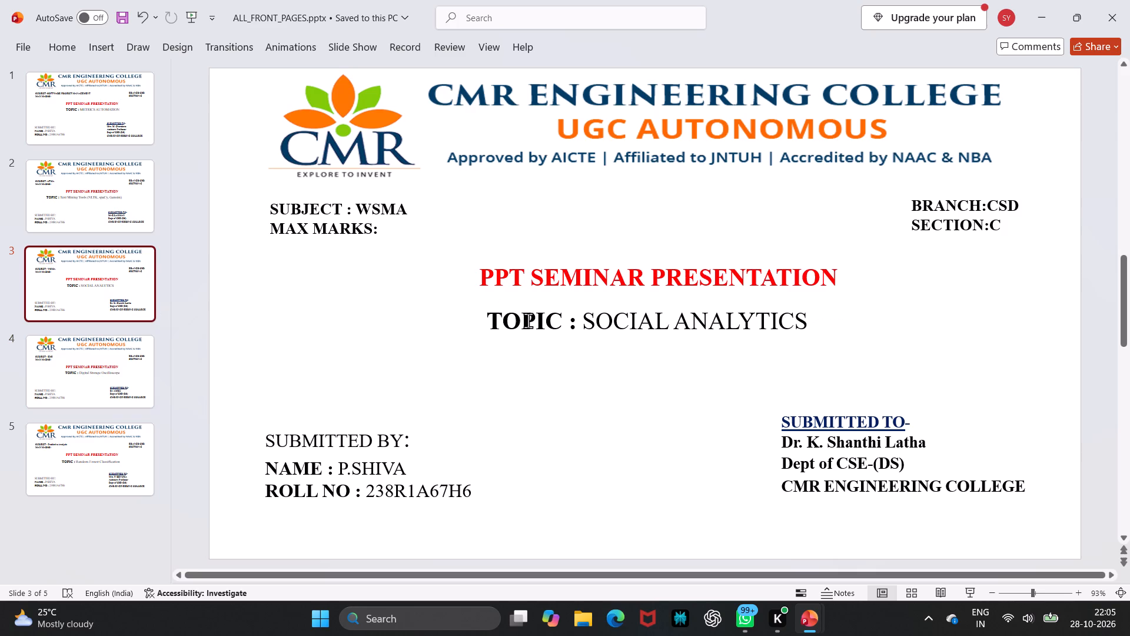
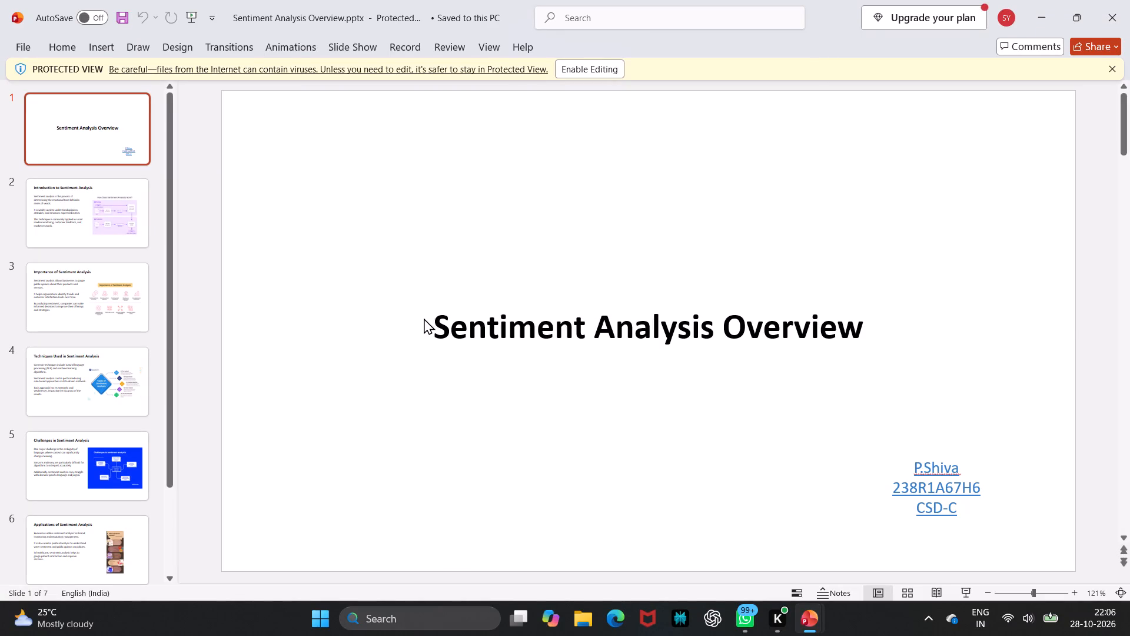
Replace slide 3's topic with "Sentiment Analysis Overview", copied from the Sentiment Analysis presentation's title, and widen the text box to fit it on one line.
{"action": "left_click_drag", "start_coordinate": [424, 318], "coordinate": [750, 333]}
{"action": "left_click_drag", "start_coordinate": [437, 324], "coordinate": [822, 335]}
{"action": "key", "text": "ctrl+c"}
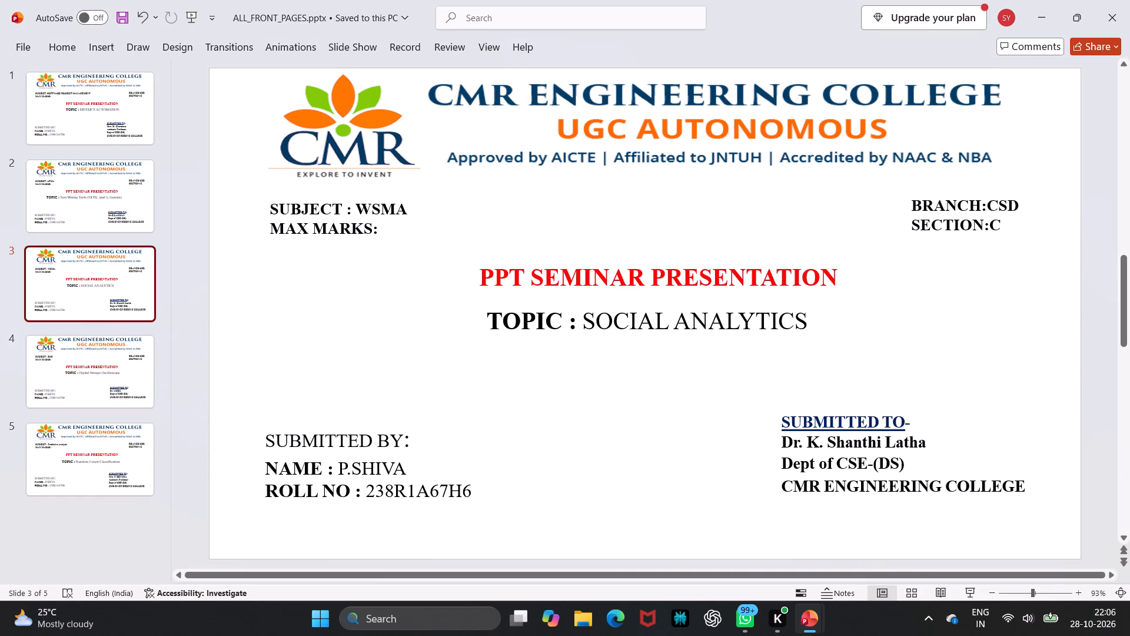
{"action": "left_click", "coordinate": [807, 319]}
{"action": "left_click_drag", "start_coordinate": [807, 319], "coordinate": [770, 320]}
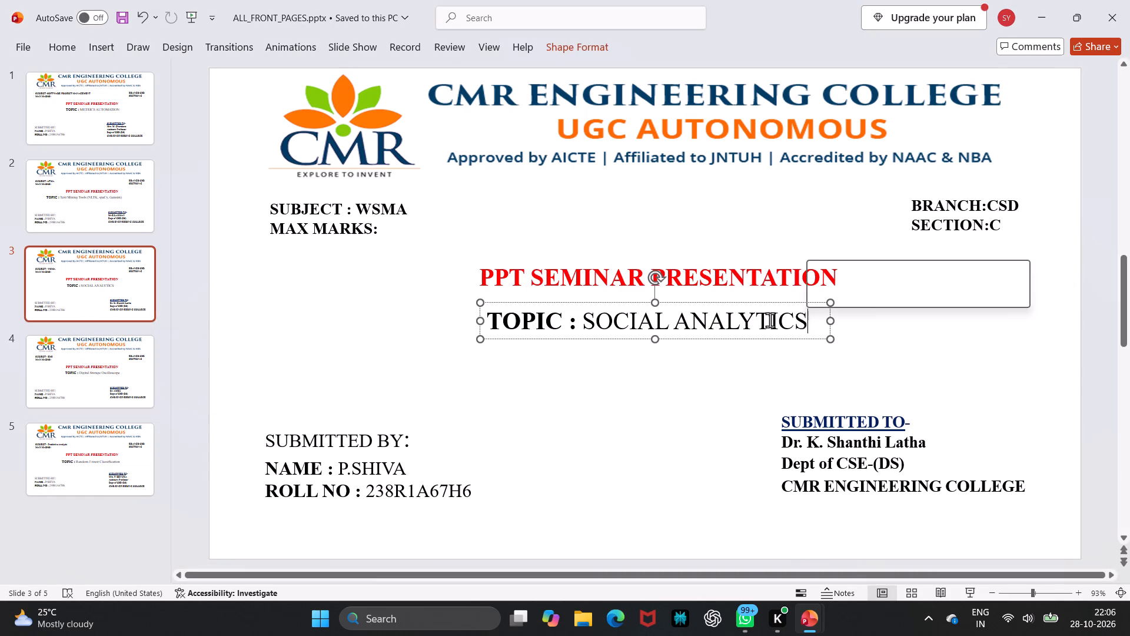
{"action": "left_click_drag", "start_coordinate": [770, 320], "coordinate": [653, 324]}
{"action": "key", "text": "ctrl+v"}
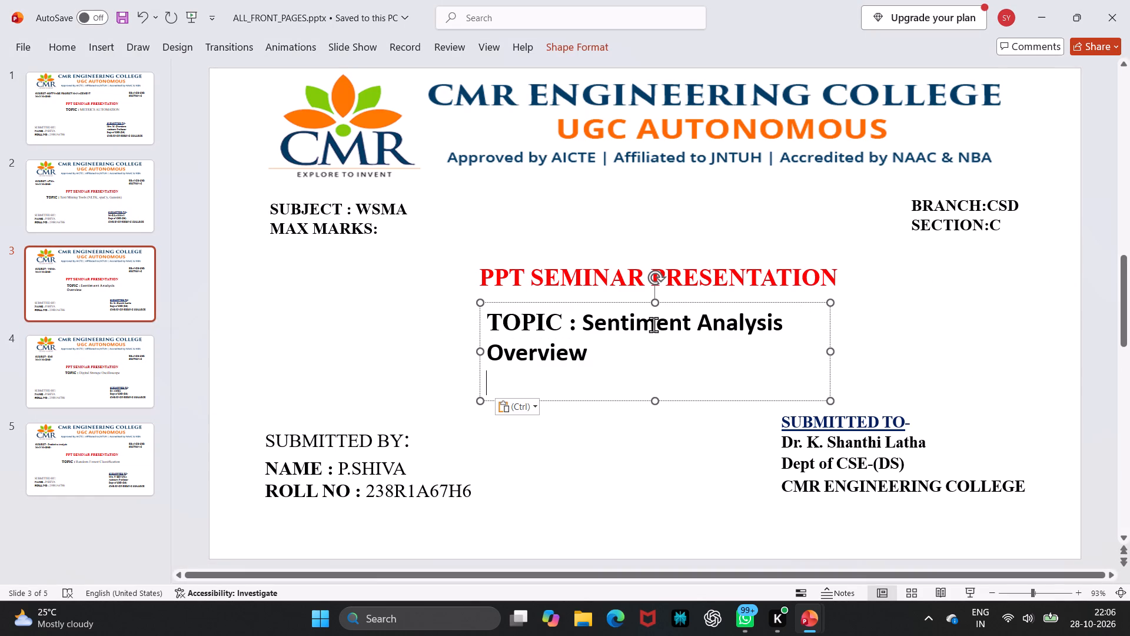
{"action": "left_click_drag", "start_coordinate": [835, 399], "coordinate": [887, 366]}
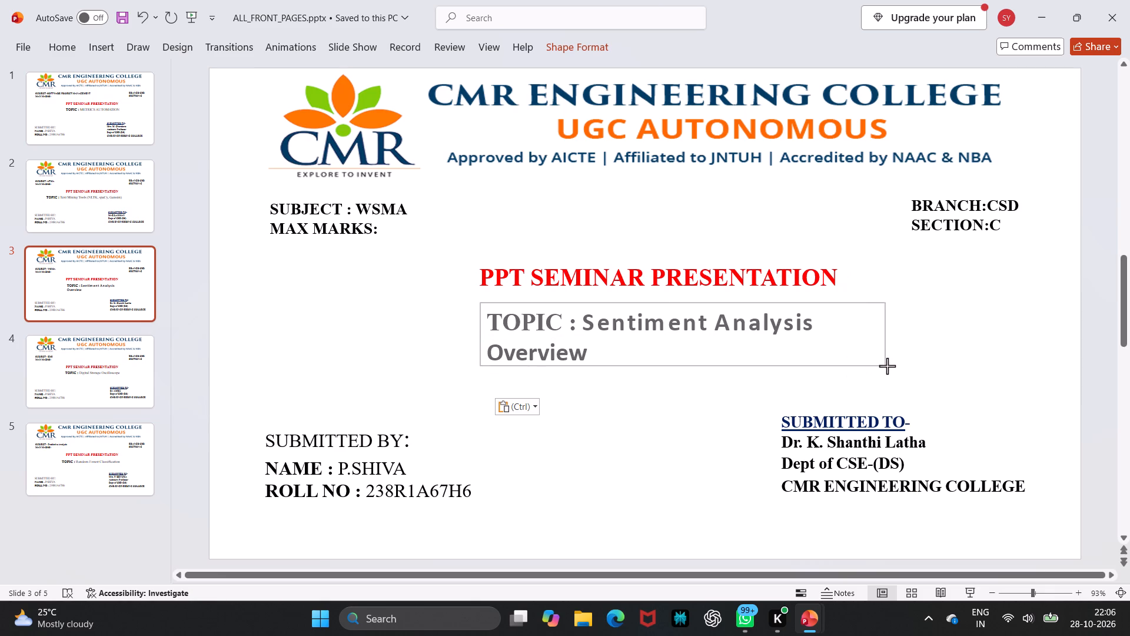
{"action": "left_click_drag", "start_coordinate": [887, 366], "coordinate": [967, 350]}
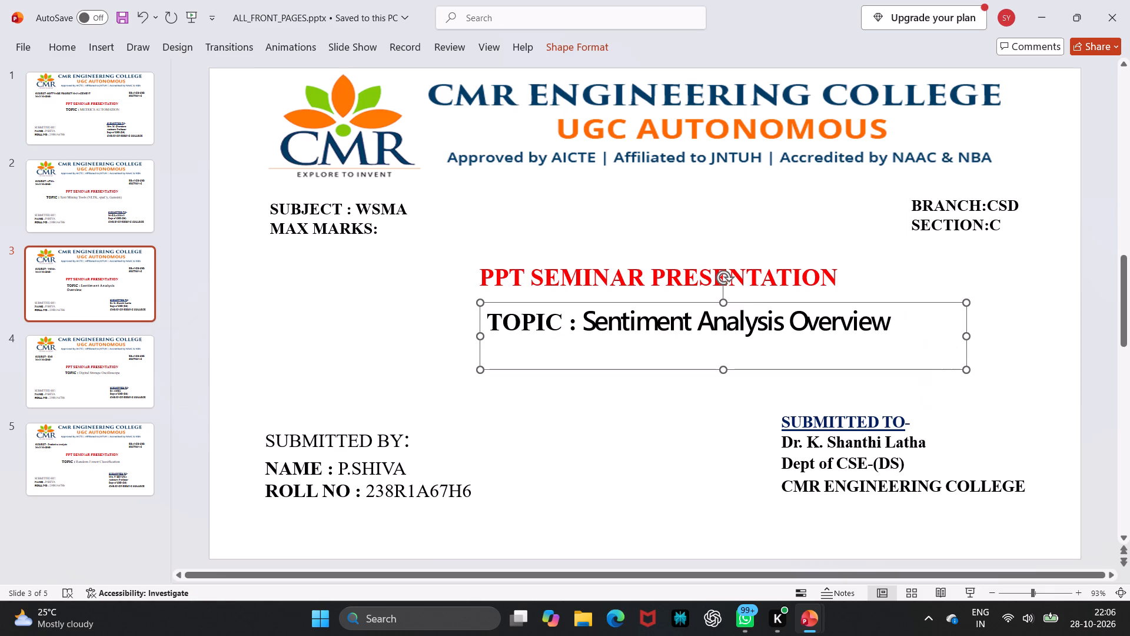
Set "Sentiment Analysis Overview" in slide 3's topic line to Times New Roman and remove its bold, leaving the "TOPIC :" label bold.
{"action": "left_click_drag", "start_coordinate": [897, 327], "coordinate": [627, 322]}
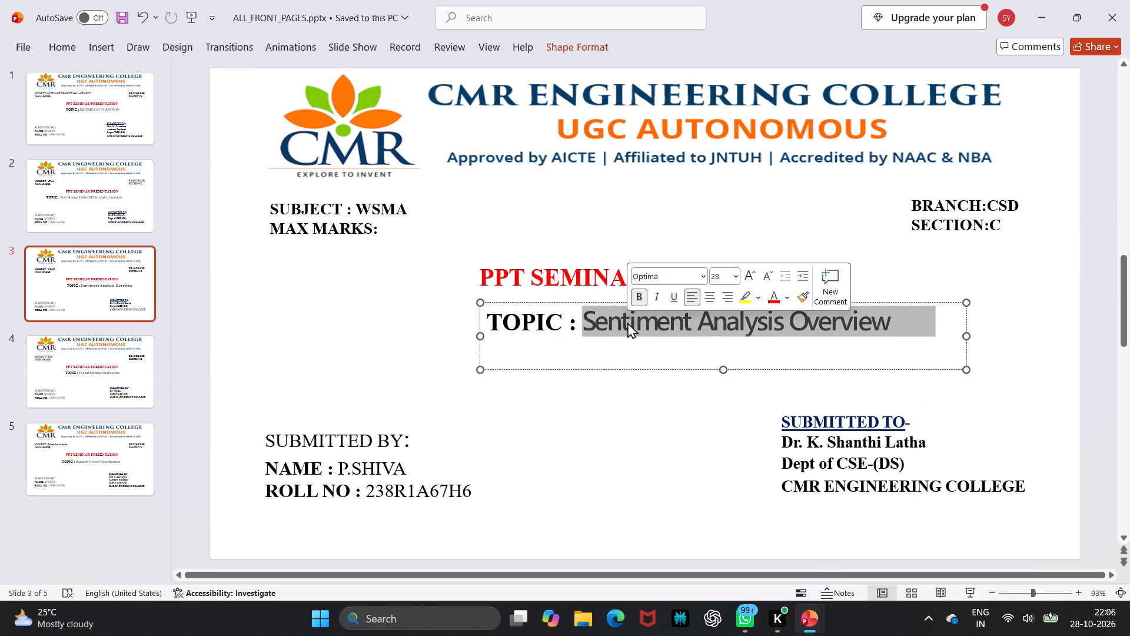
{"action": "left_click", "coordinate": [663, 276]}
{"action": "type", "text": "TIM"}
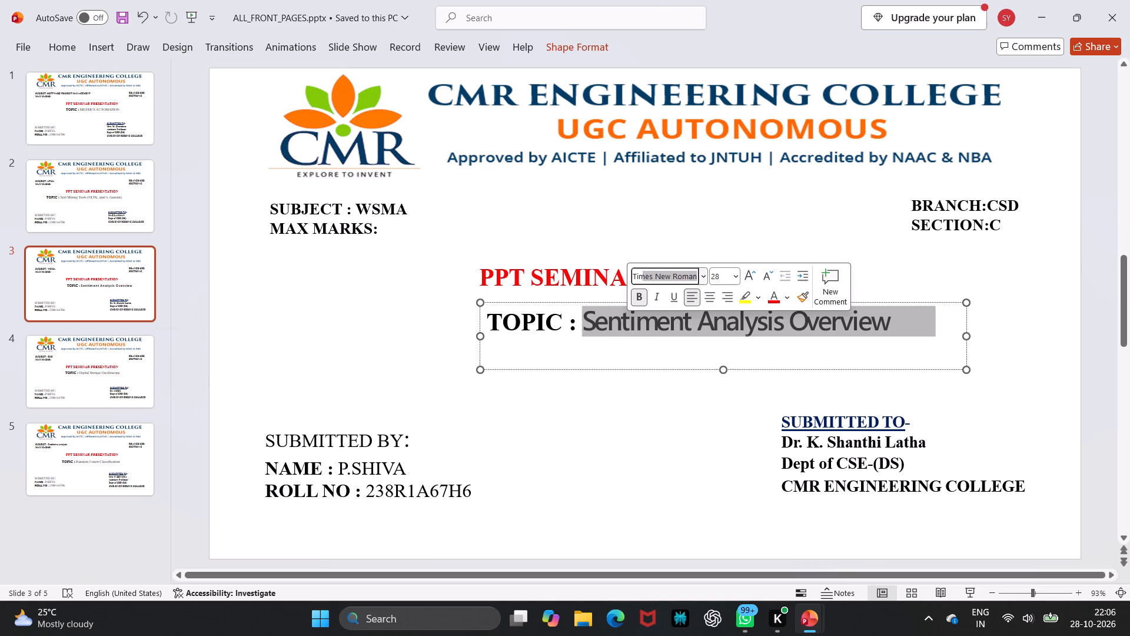
{"action": "key", "text": "Return"}
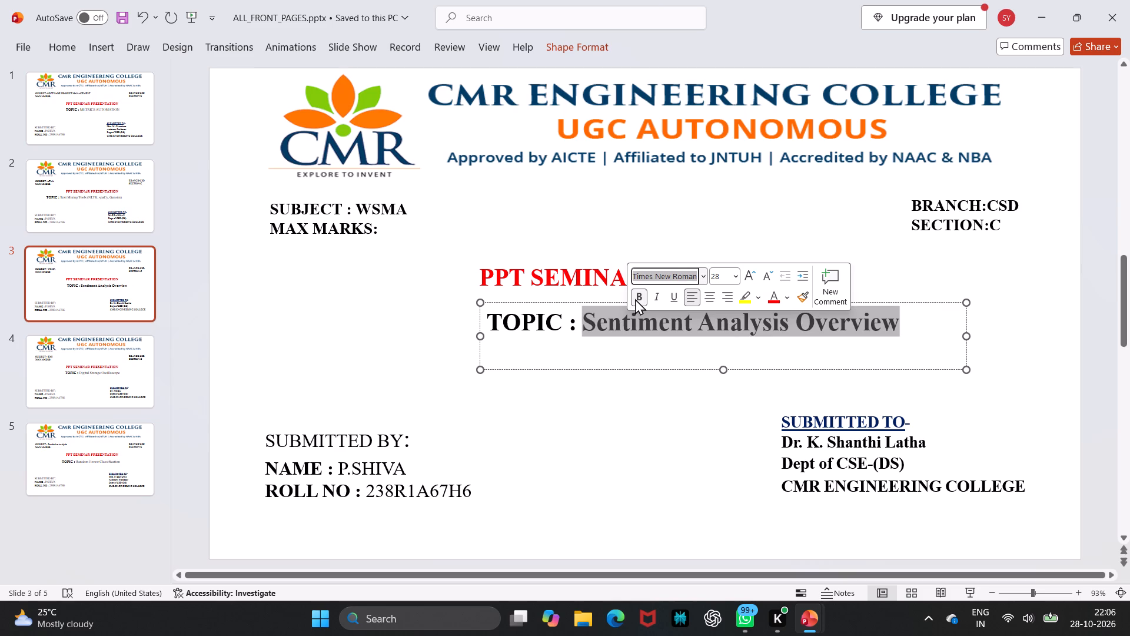
{"action": "left_click", "coordinate": [635, 299]}
Narrow slide 3's topic text box to fit the text and shift it sideways to centre it under the seminar heading.
{"action": "left_click_drag", "start_coordinate": [967, 367], "coordinate": [899, 352]}
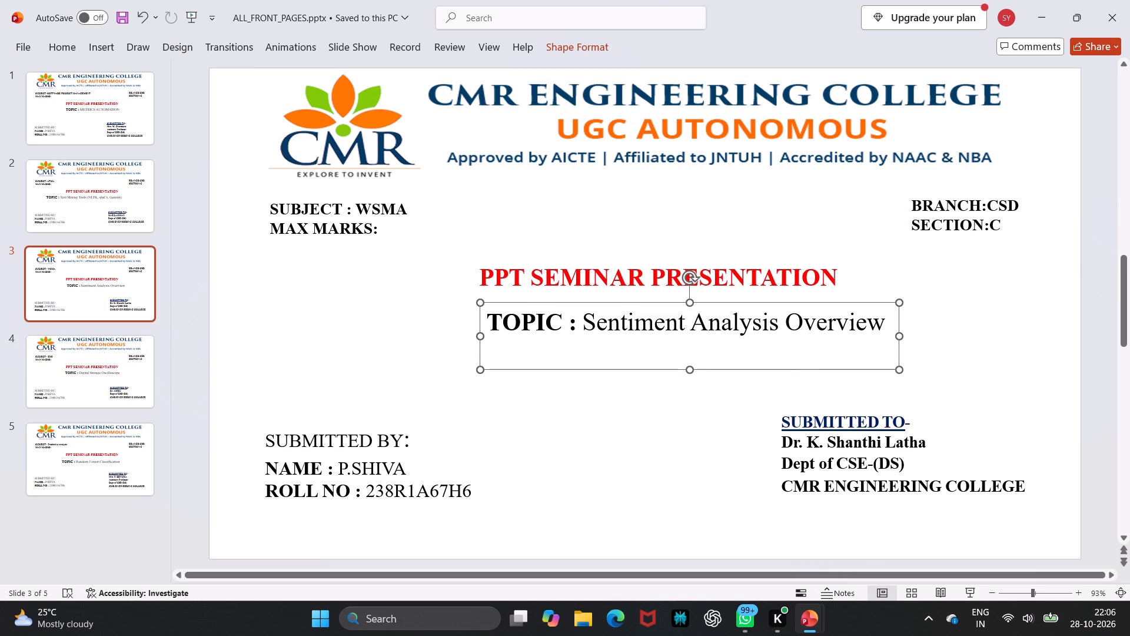
{"action": "left_click_drag", "start_coordinate": [796, 371], "coordinate": [760, 372]}
{"action": "left_click", "coordinate": [624, 449]}
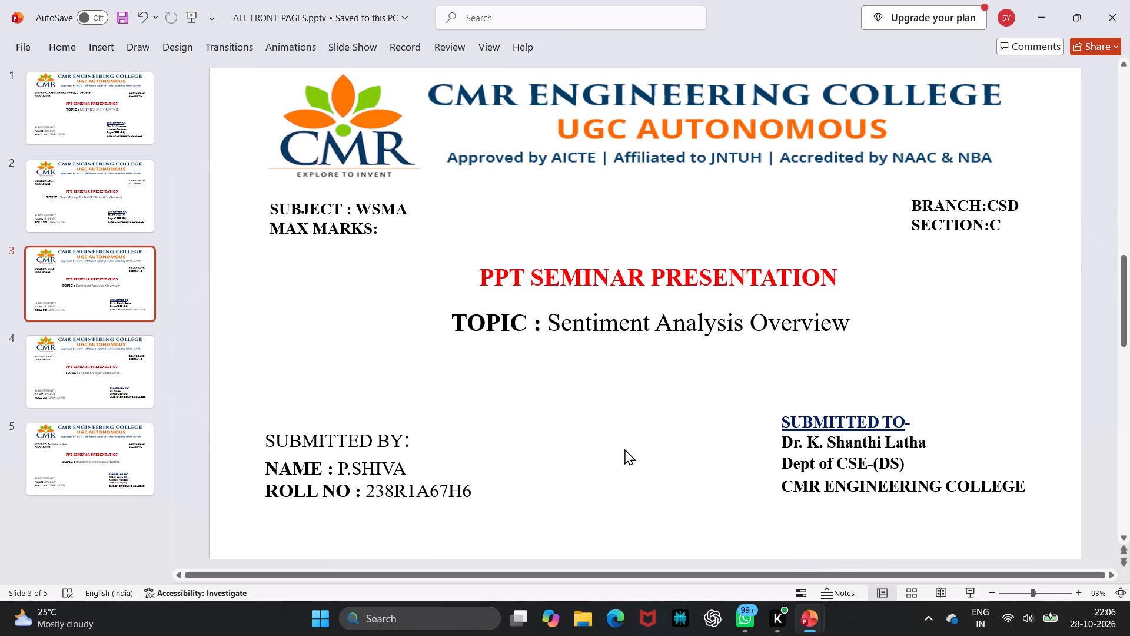
Go to slide 2 to examine its topic line and placement.
{"action": "left_click", "coordinate": [101, 206]}
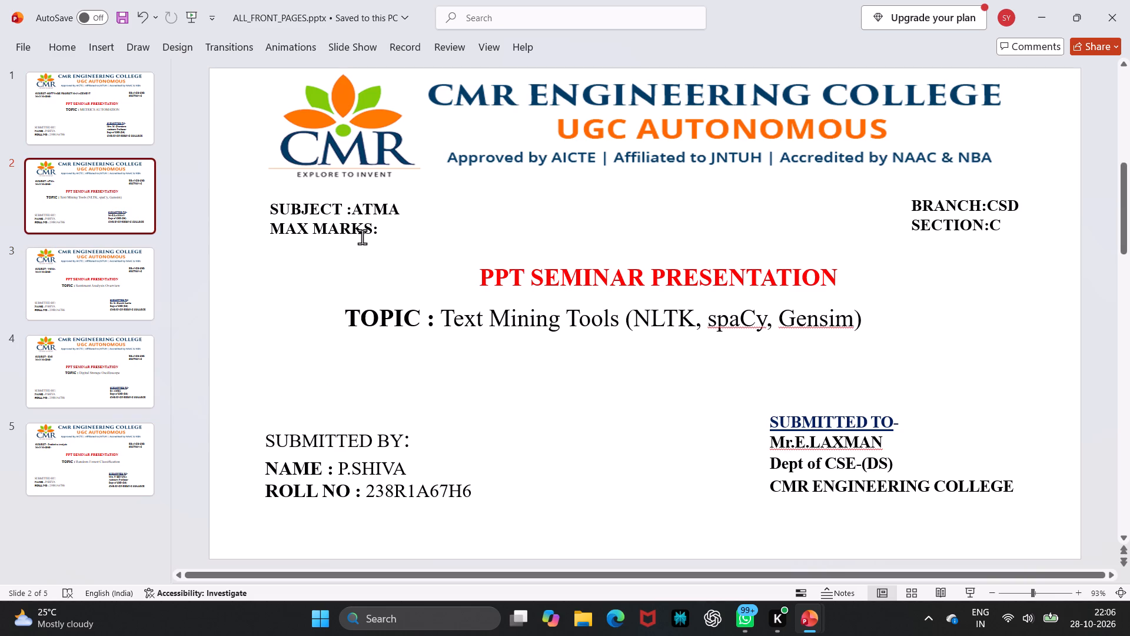
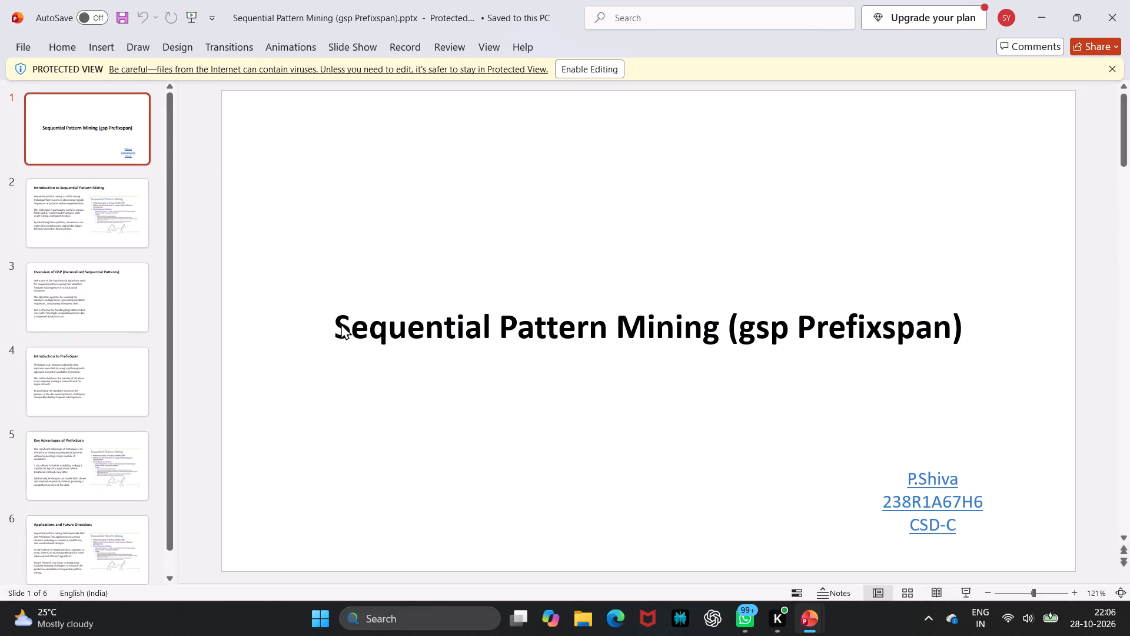
Copy the title "Sequential Pattern Mining (gsp Prefixspan)" from the first slide of the Sequential Pattern Mining presentation.
{"action": "left_click_drag", "start_coordinate": [338, 323], "coordinate": [950, 330]}
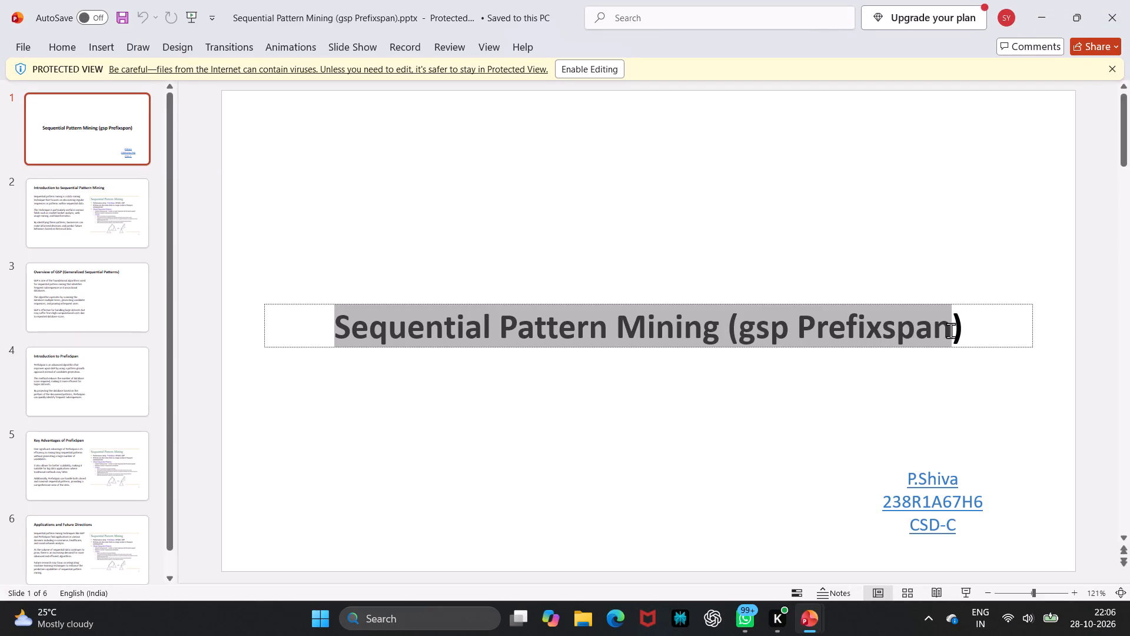
{"action": "left_click_drag", "start_coordinate": [950, 330], "coordinate": [1034, 324]}
{"action": "key", "text": "ctrl+c"}
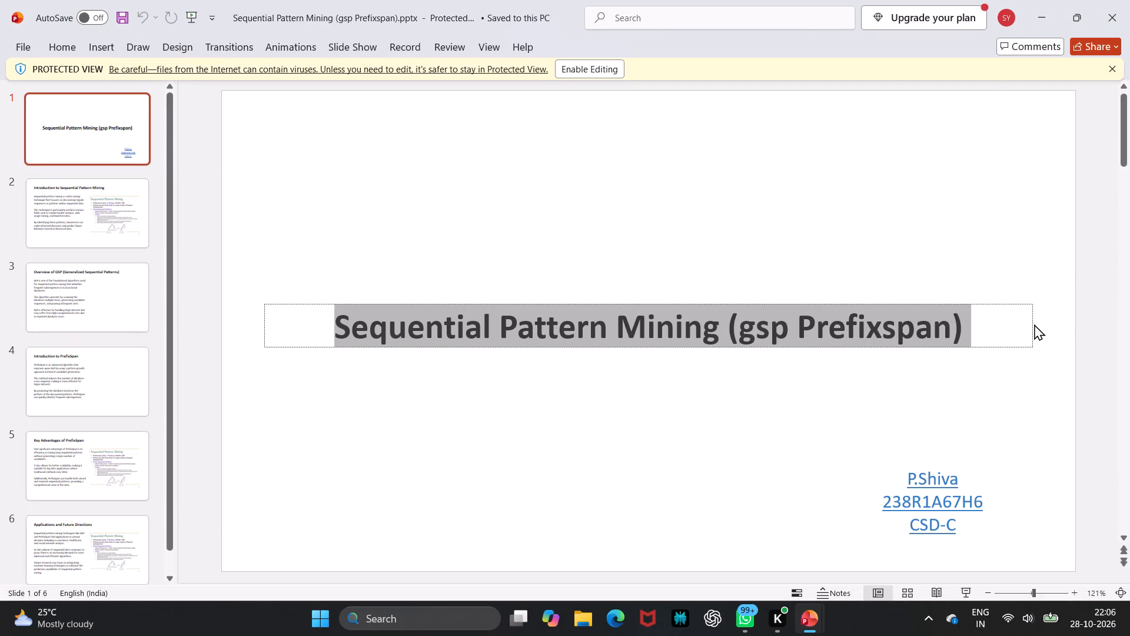
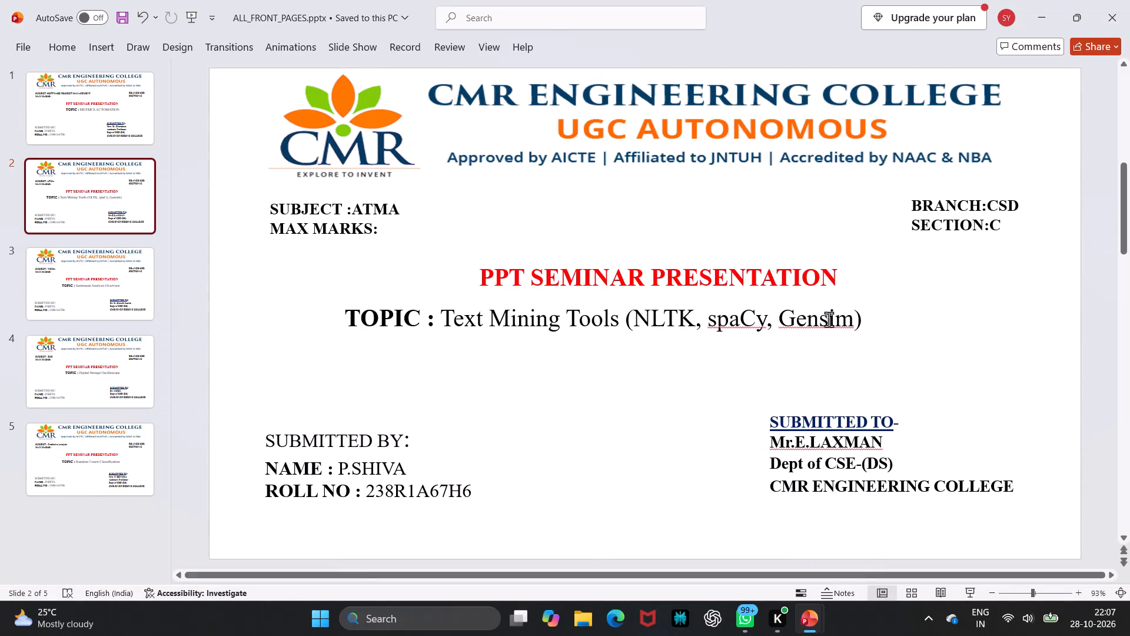
Replace the topic text after "TOPIC :" on slide 2 with the copied title "Sequential Pattern Mining (gsp Prefixspan)".
{"action": "left_click_drag", "start_coordinate": [861, 314], "coordinate": [747, 313]}
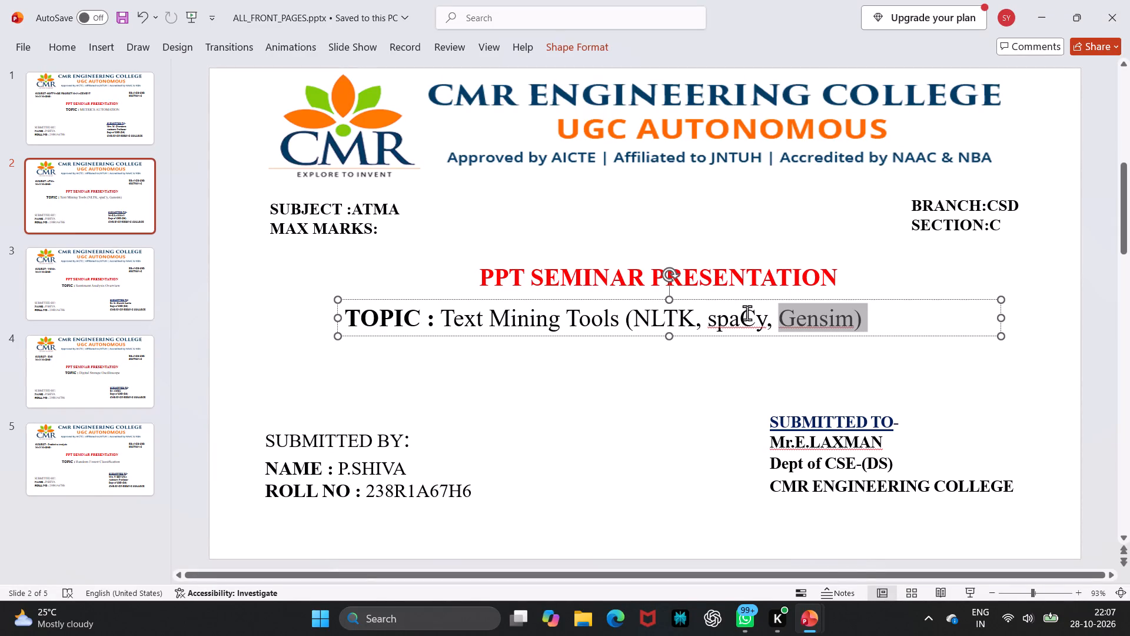
{"action": "left_click_drag", "start_coordinate": [747, 313], "coordinate": [456, 317]}
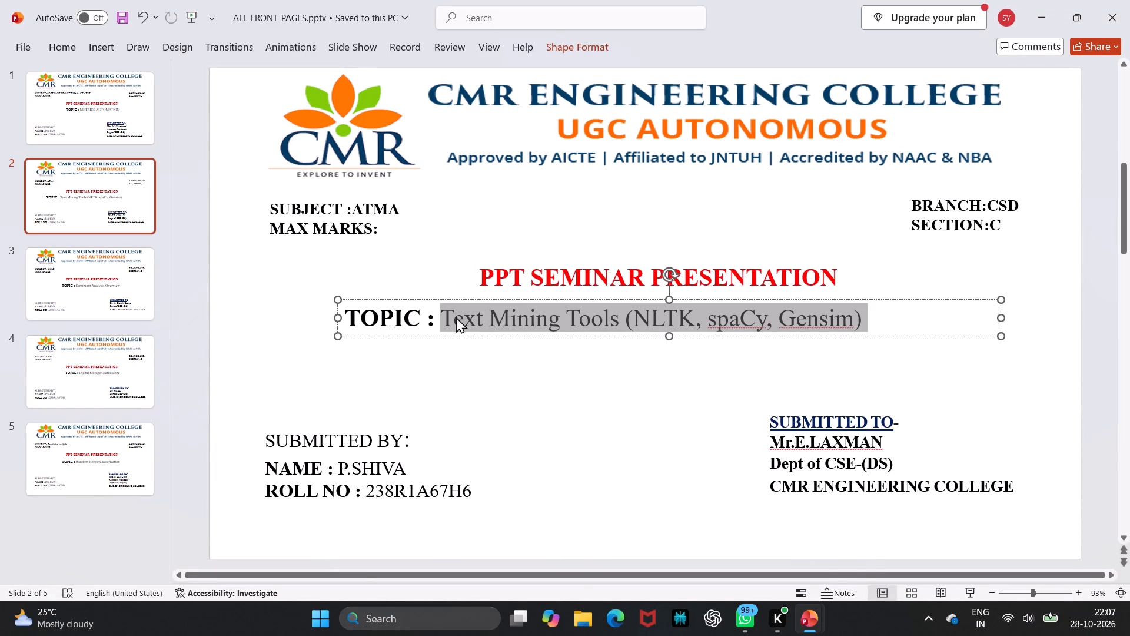
{"action": "key", "text": "ctrl+v"}
Set all the text in slide 2's topic box to the Times New Roman font.
{"action": "left_click_drag", "start_coordinate": [438, 317], "coordinate": [848, 325]}
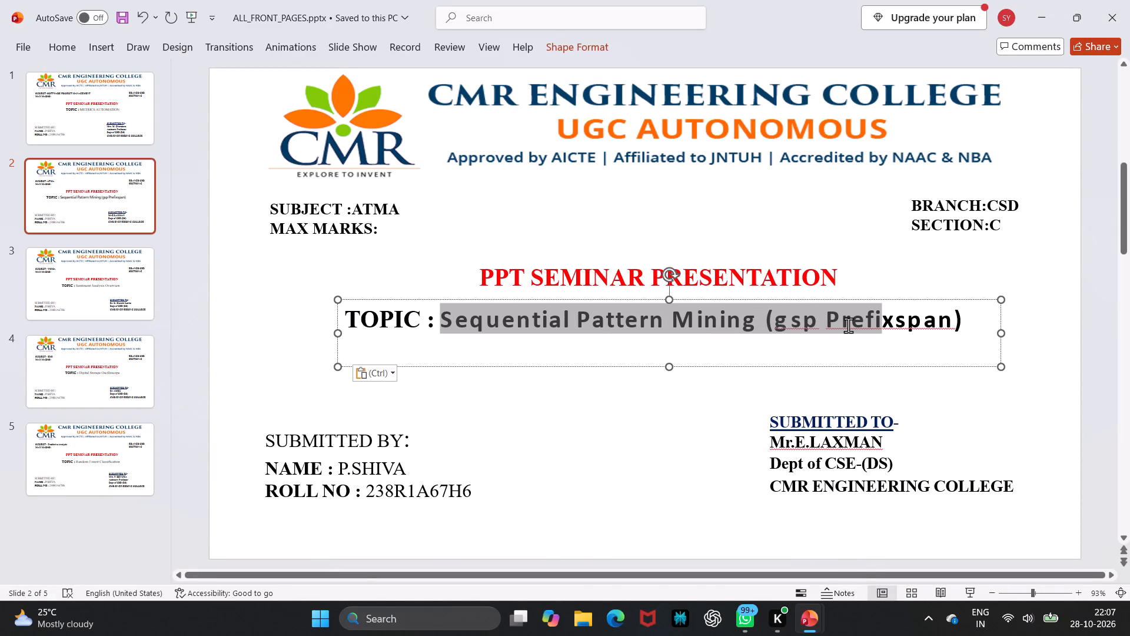
{"action": "left_click_drag", "start_coordinate": [848, 325], "coordinate": [957, 324]}
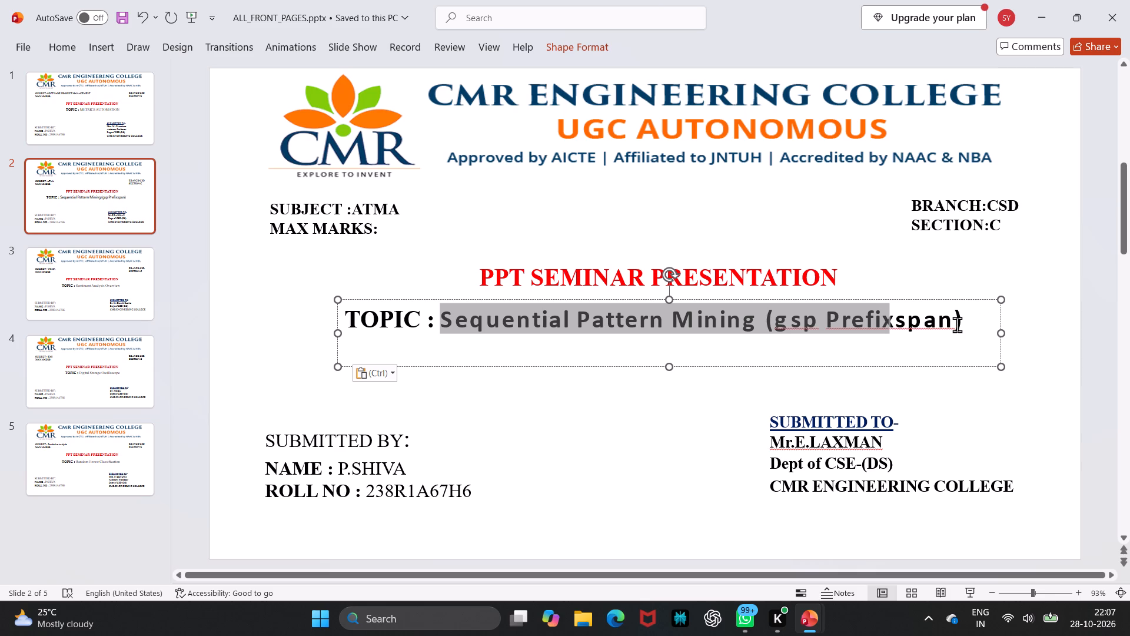
{"action": "left_click_drag", "start_coordinate": [957, 324], "coordinate": [1031, 324]}
{"action": "left_click", "coordinate": [940, 339]}
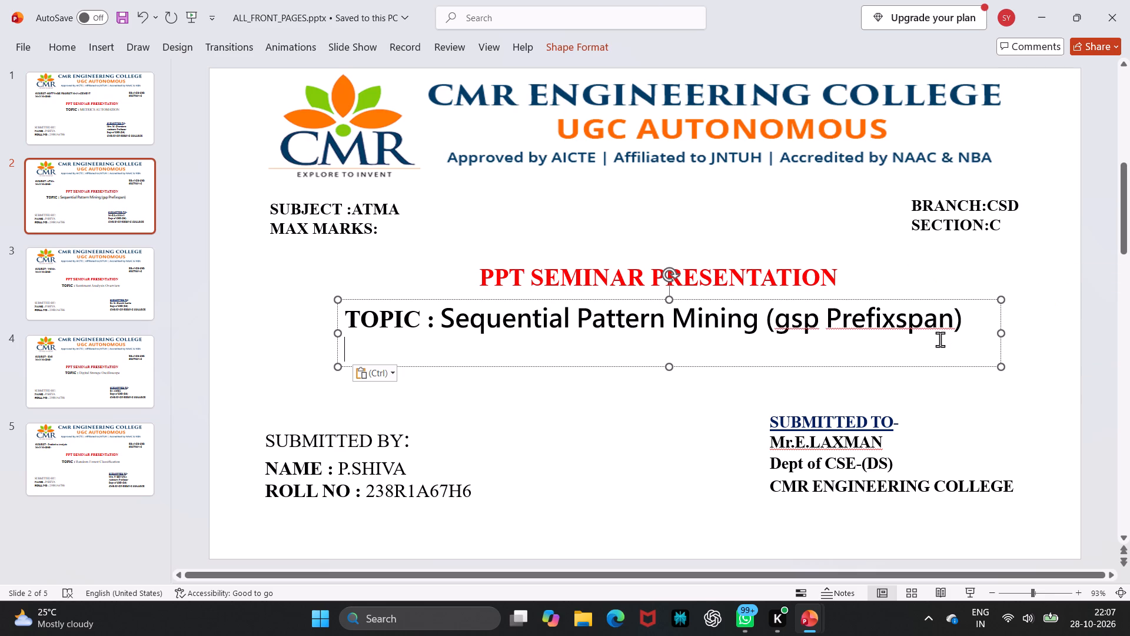
{"action": "left_click", "coordinate": [963, 324]}
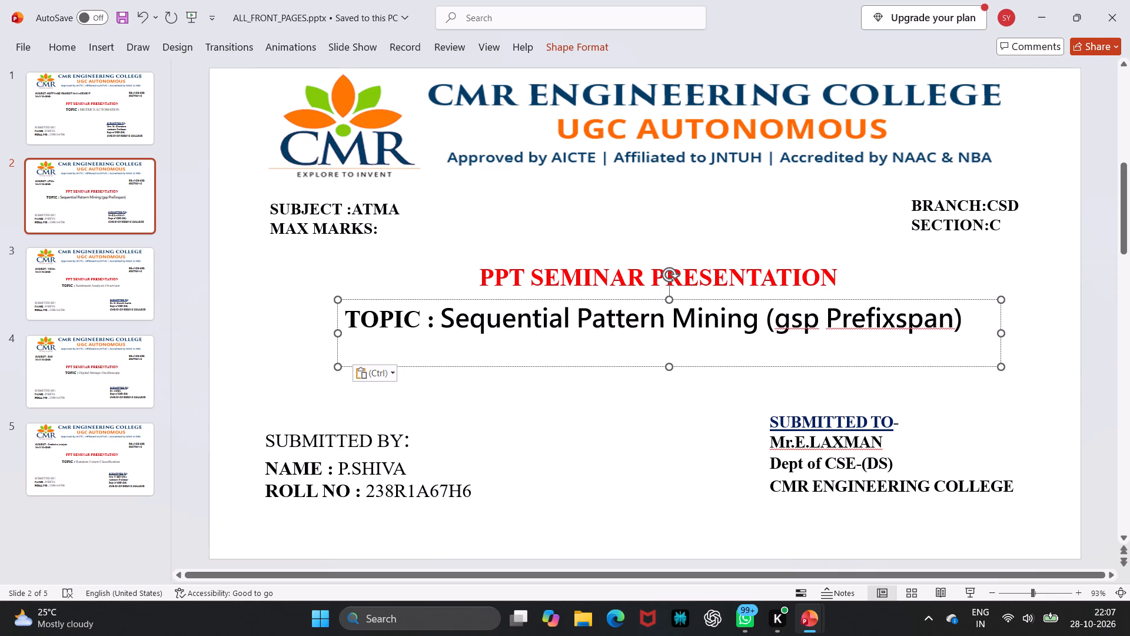
{"action": "key", "text": "ctrl+a"}
{"action": "left_click", "coordinate": [963, 324]}
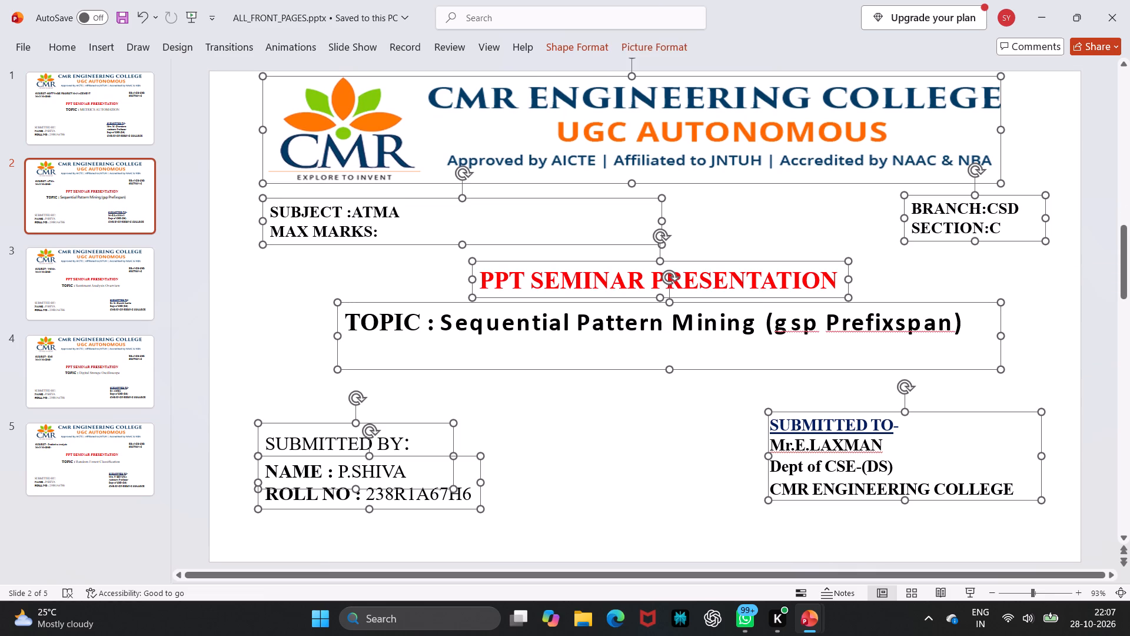
{"action": "left_click", "coordinate": [963, 324]}
{"action": "double_click", "coordinate": [883, 344]}
{"action": "key", "text": "ctrl+a"}
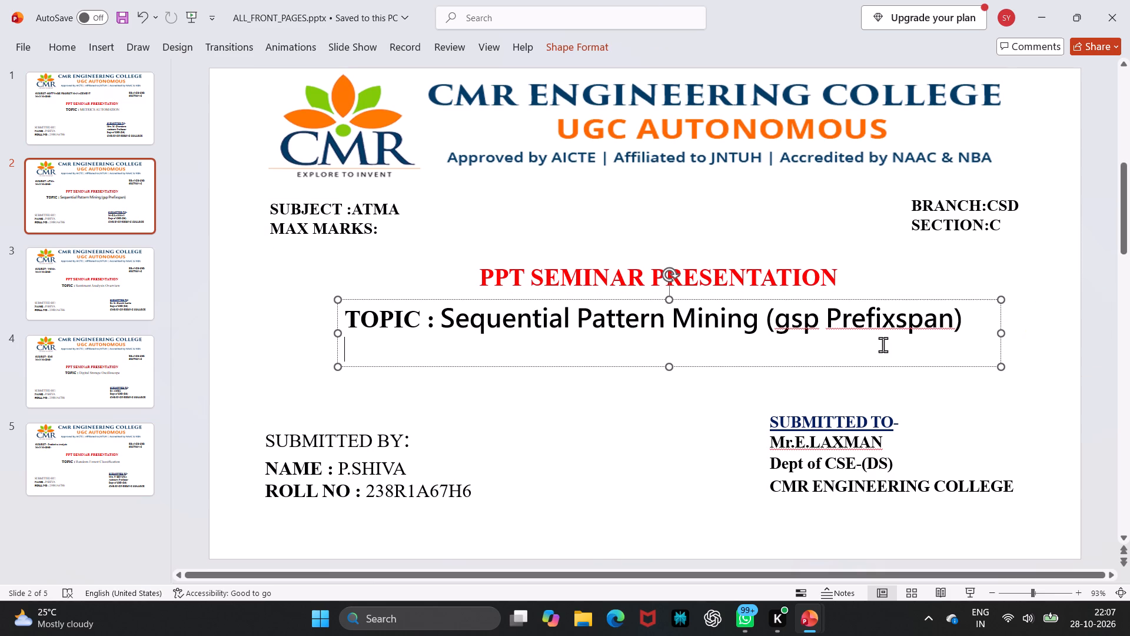
{"action": "right_click", "coordinate": [813, 330]}
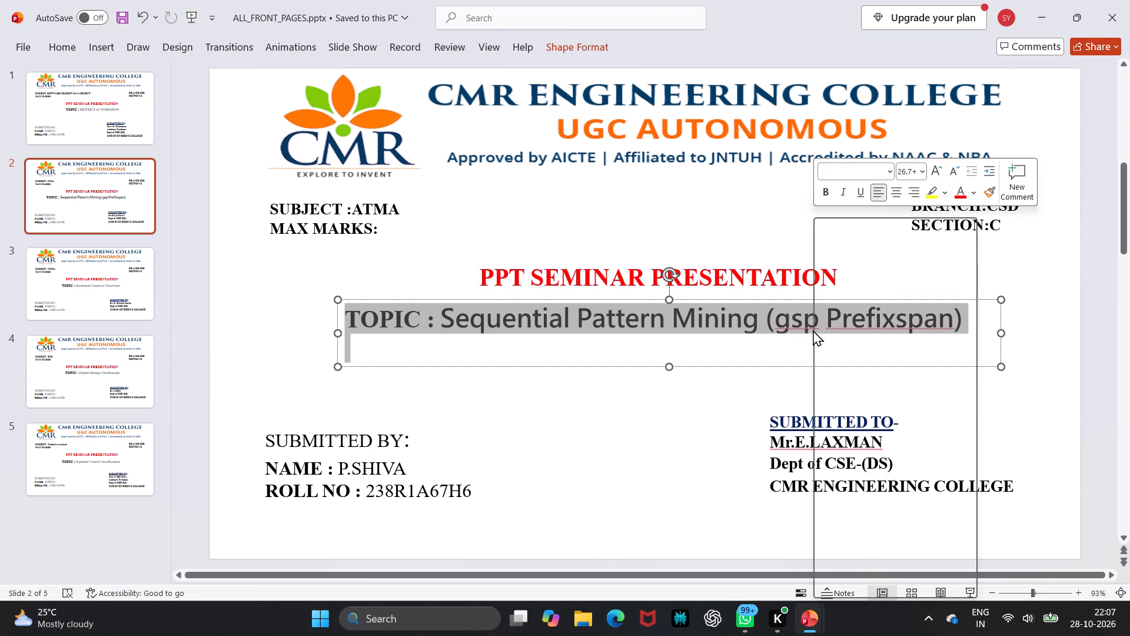
{"action": "left_click", "coordinate": [837, 173]}
{"action": "type", "text": "TIM"}
{"action": "key", "text": "Return"}
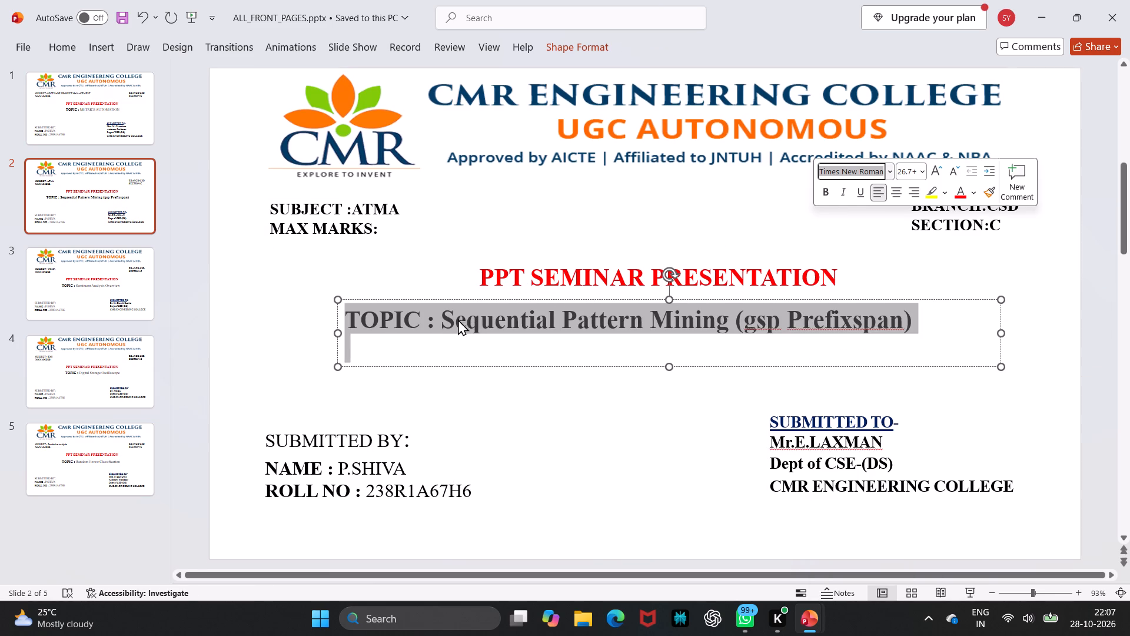
Remove bold from the title "Sequential Pattern Mining (gsp Prefixspan)" on slide 2, leaving out the "TOPIC :" label.
{"action": "left_click", "coordinate": [443, 319]}
{"action": "left_click_drag", "start_coordinate": [443, 319], "coordinate": [889, 330]}
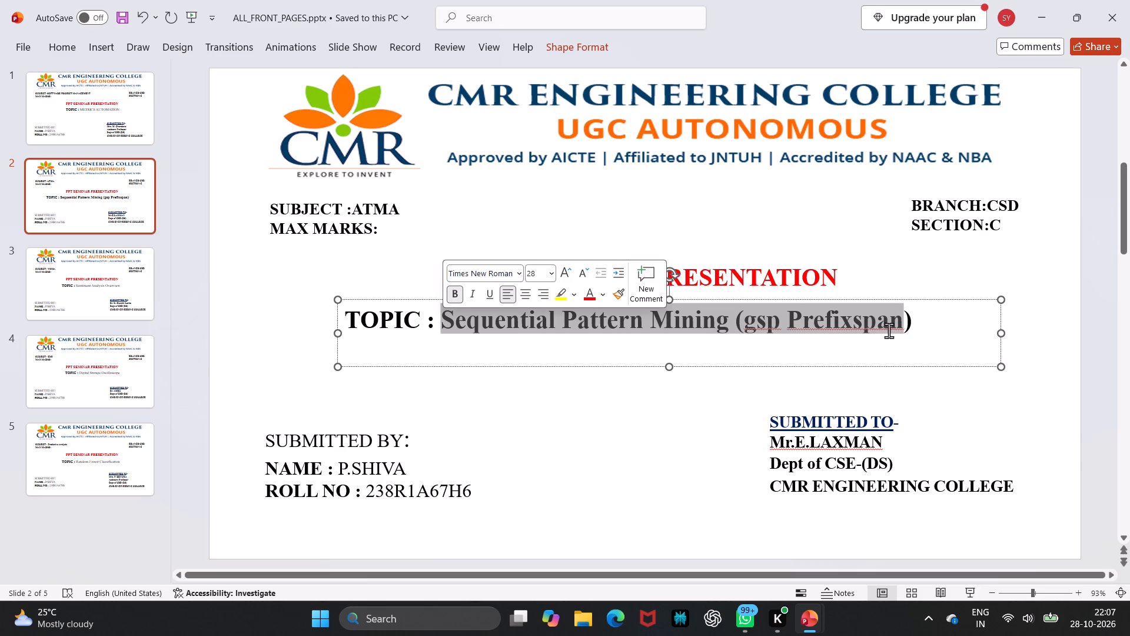
{"action": "left_click_drag", "start_coordinate": [889, 330], "coordinate": [923, 322]}
{"action": "key", "text": "ctrl+b"}
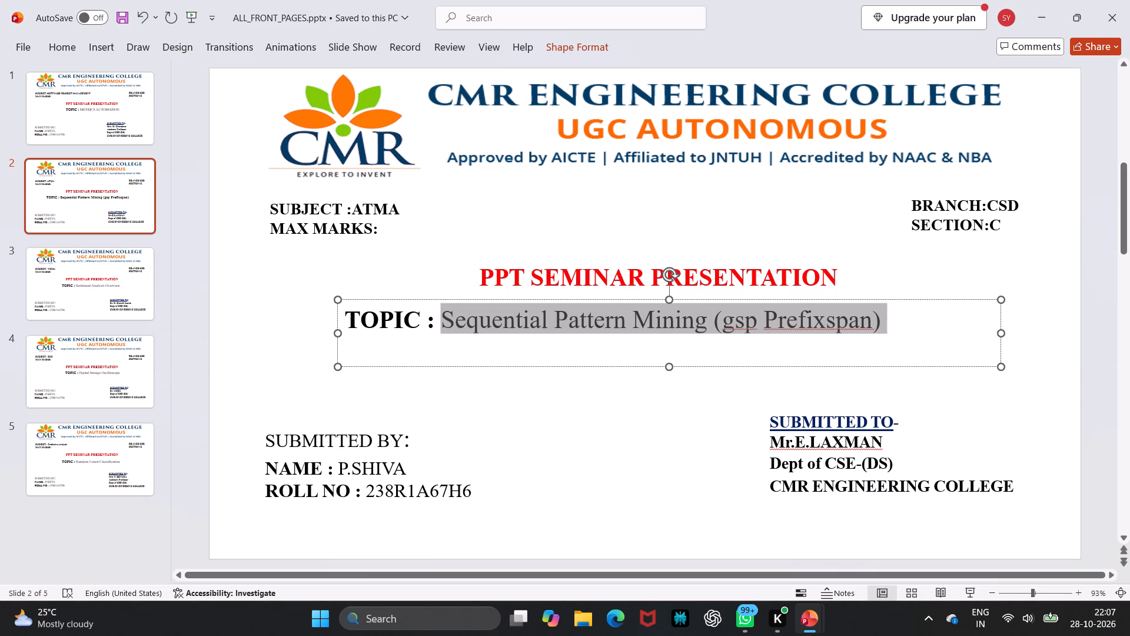
{"action": "left_click", "coordinate": [601, 438]}
Shrink slide 2's topic box closer to its text and centre it beneath the "PPT SEMINAR PRESENTATION" heading.
{"action": "left_click", "coordinate": [771, 325]}
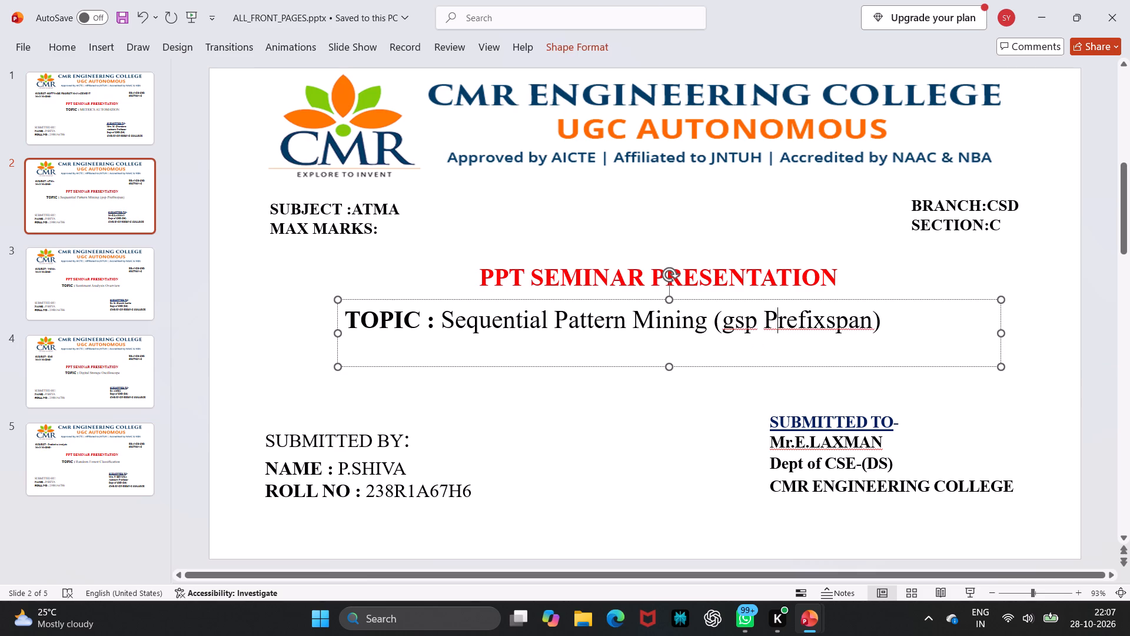
{"action": "left_click_drag", "start_coordinate": [1000, 366], "coordinate": [924, 362]}
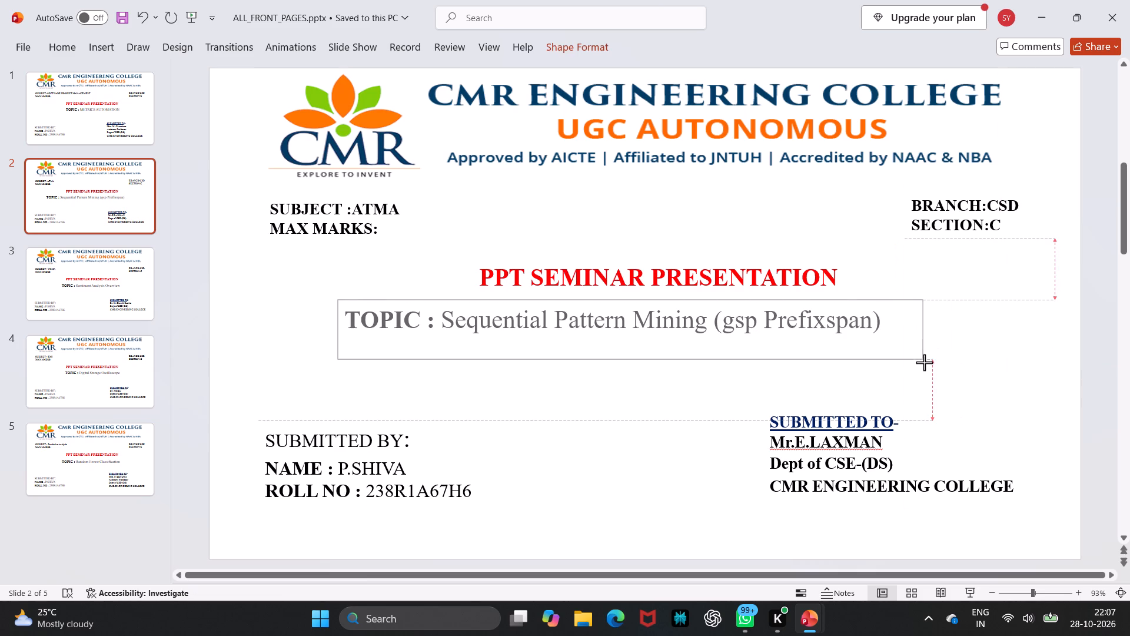
{"action": "left_click_drag", "start_coordinate": [924, 362], "coordinate": [919, 357]}
{"action": "left_click_drag", "start_coordinate": [867, 364], "coordinate": [880, 370]}
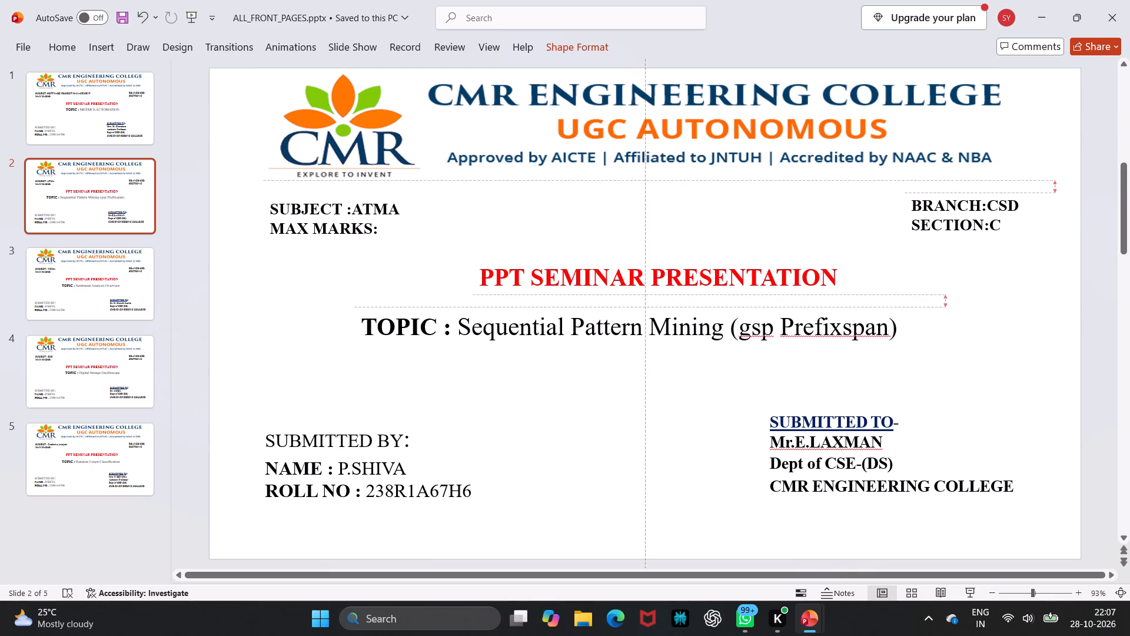
{"action": "left_click_drag", "start_coordinate": [880, 370], "coordinate": [906, 370]}
{"action": "left_click", "coordinate": [654, 459]}
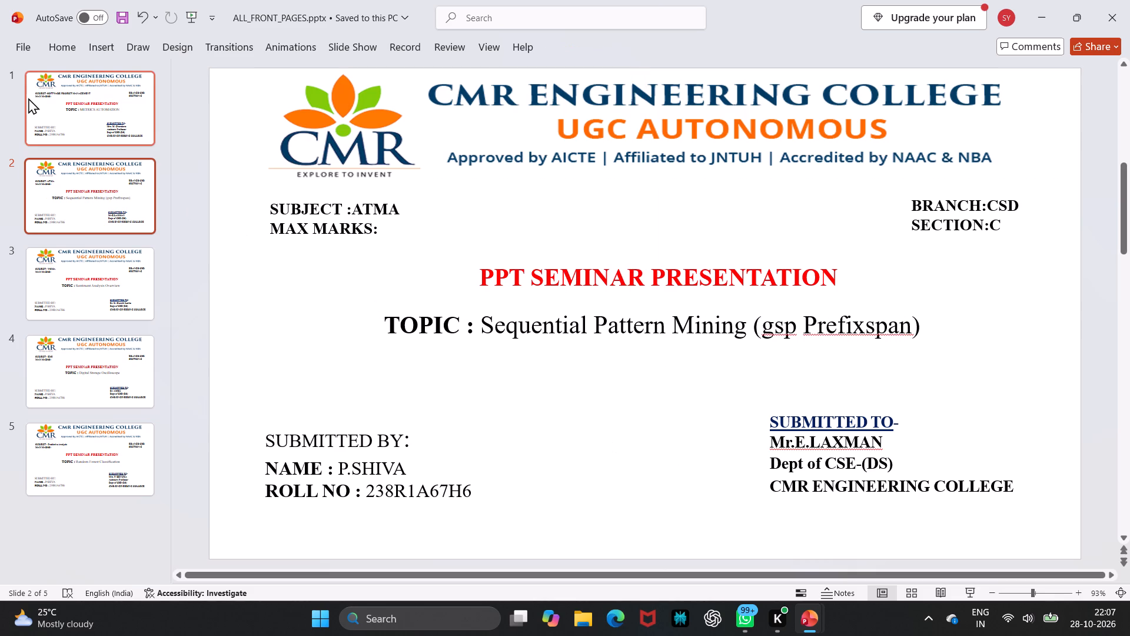
Go to slide 1, the Software Project Management front page.
{"action": "left_click", "coordinate": [114, 114]}
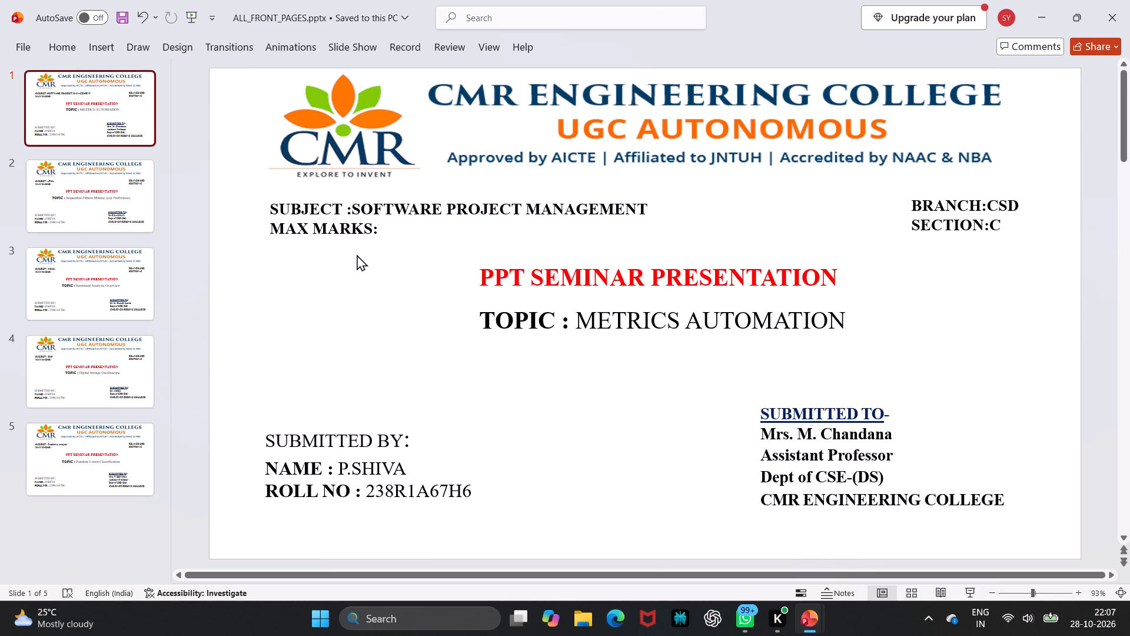
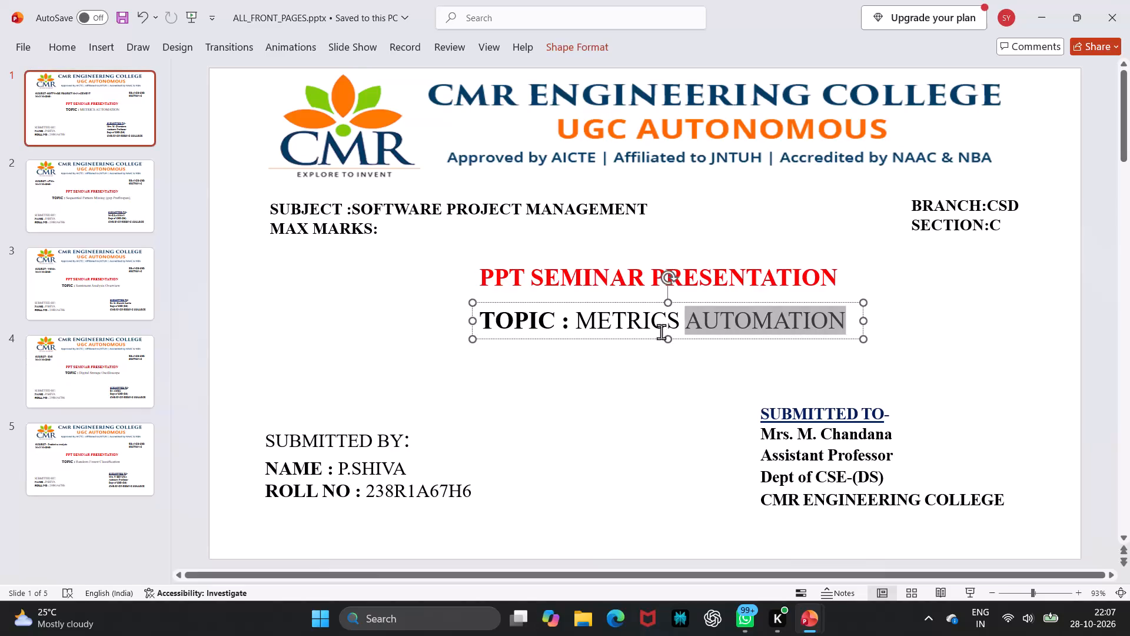
Replace slide 1's topic title with the copied text "Iteration planning process", keeping the "TOPIC :" label, and slightly narrow the topic box.
{"action": "key", "text": "ctrl+v"}
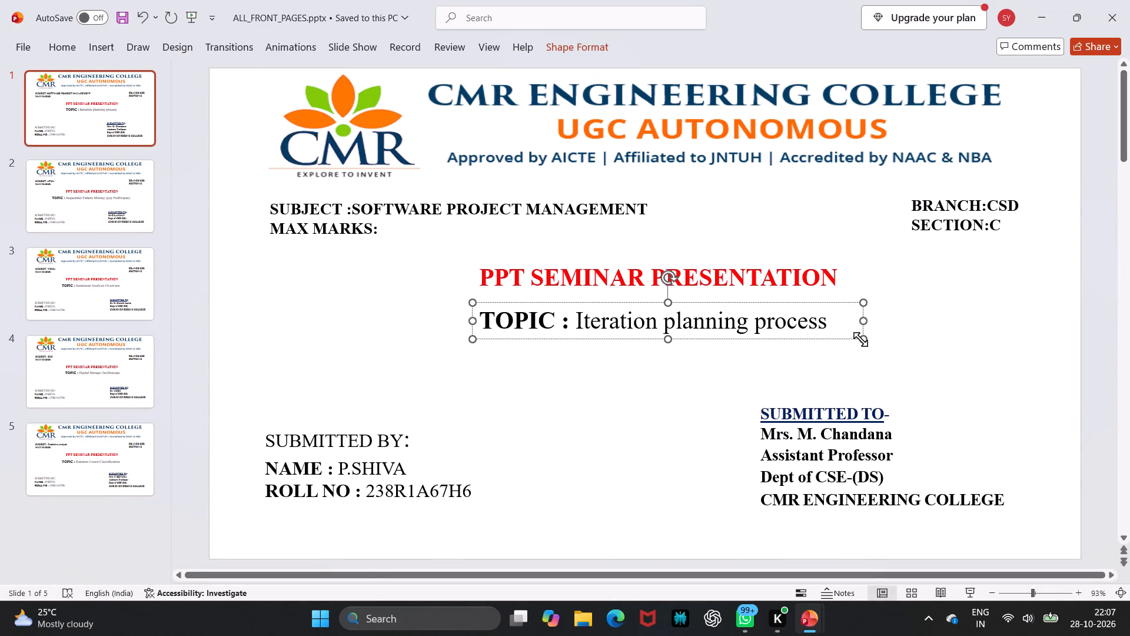
{"action": "left_click_drag", "start_coordinate": [860, 339], "coordinate": [855, 339]}
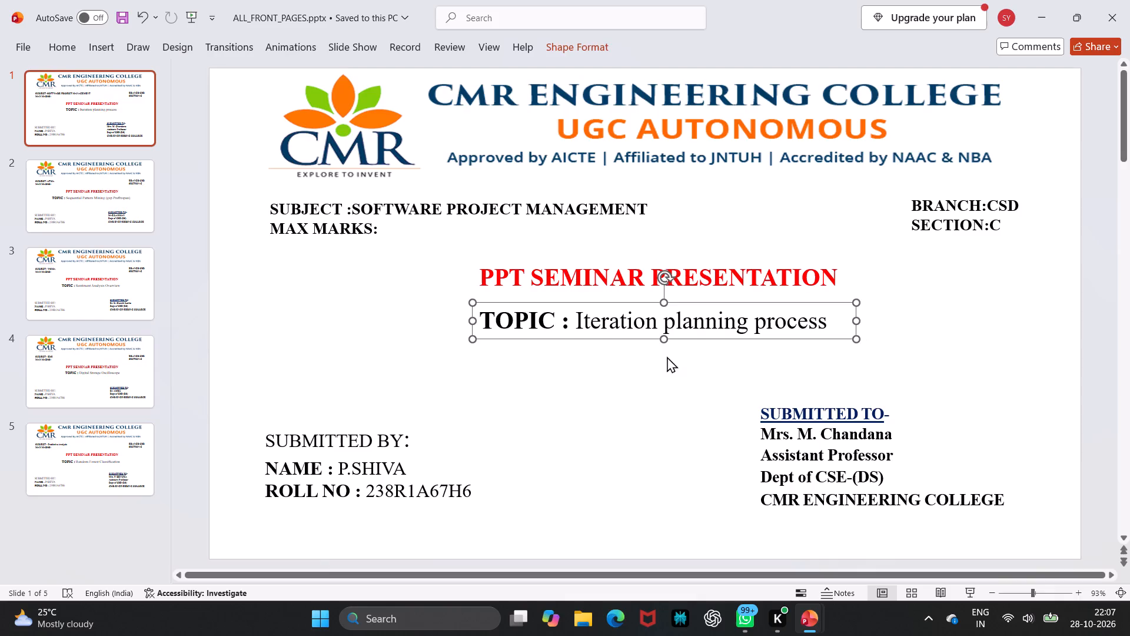
{"action": "left_click", "coordinate": [634, 382]}
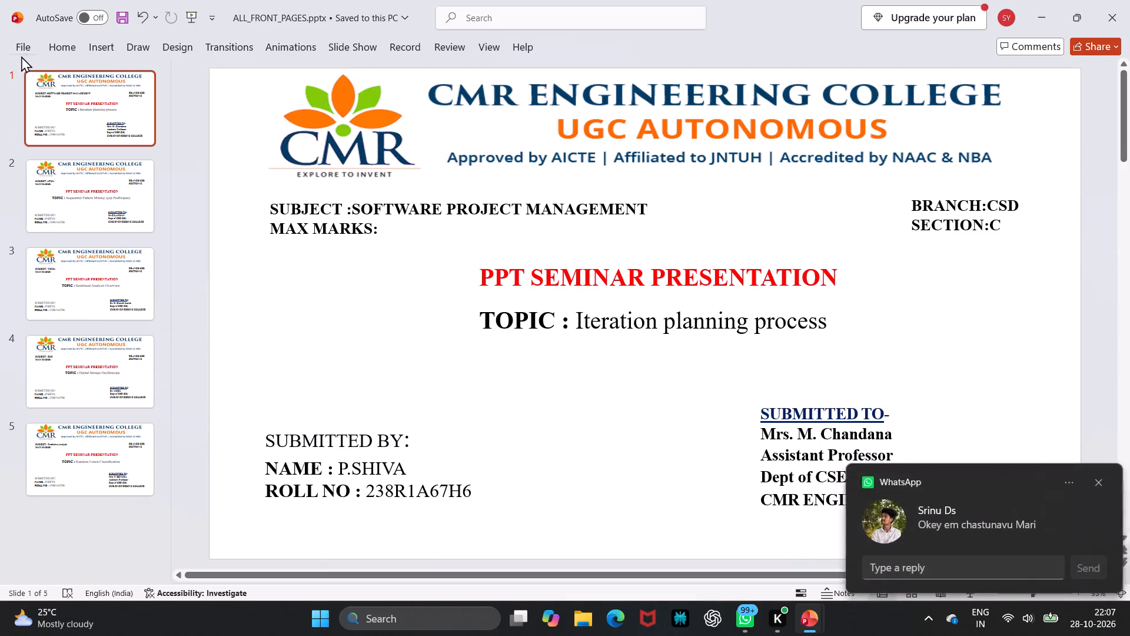
Start saving the front-pages presentation as a separate copy by bringing up the Save As locations.
{"action": "left_click", "coordinate": [21, 43]}
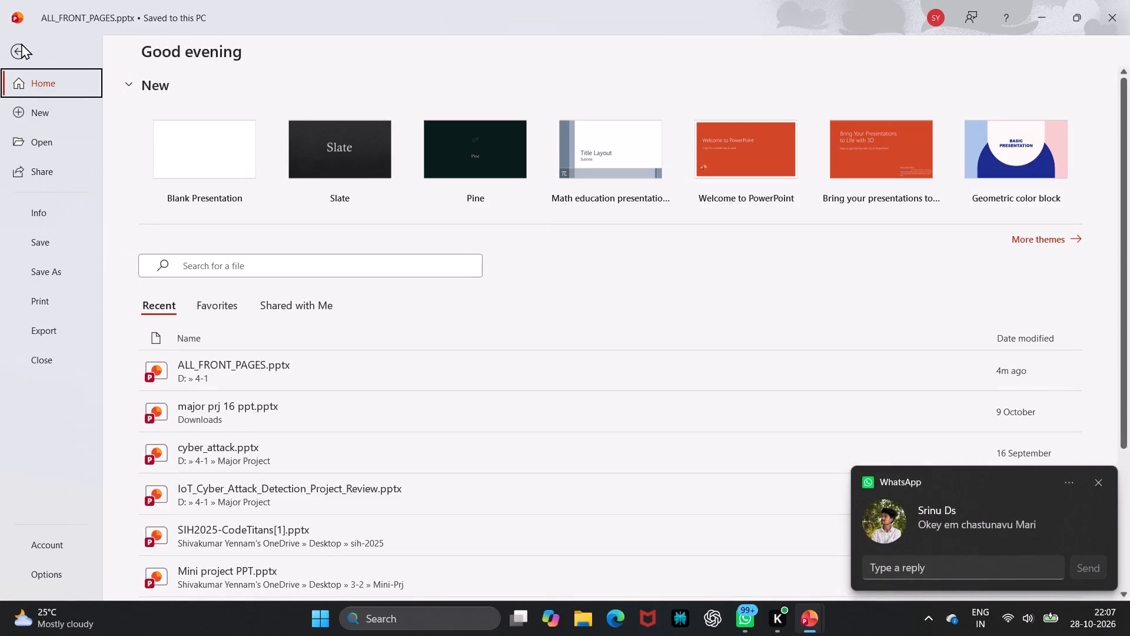
{"action": "left_click", "coordinate": [52, 268]}
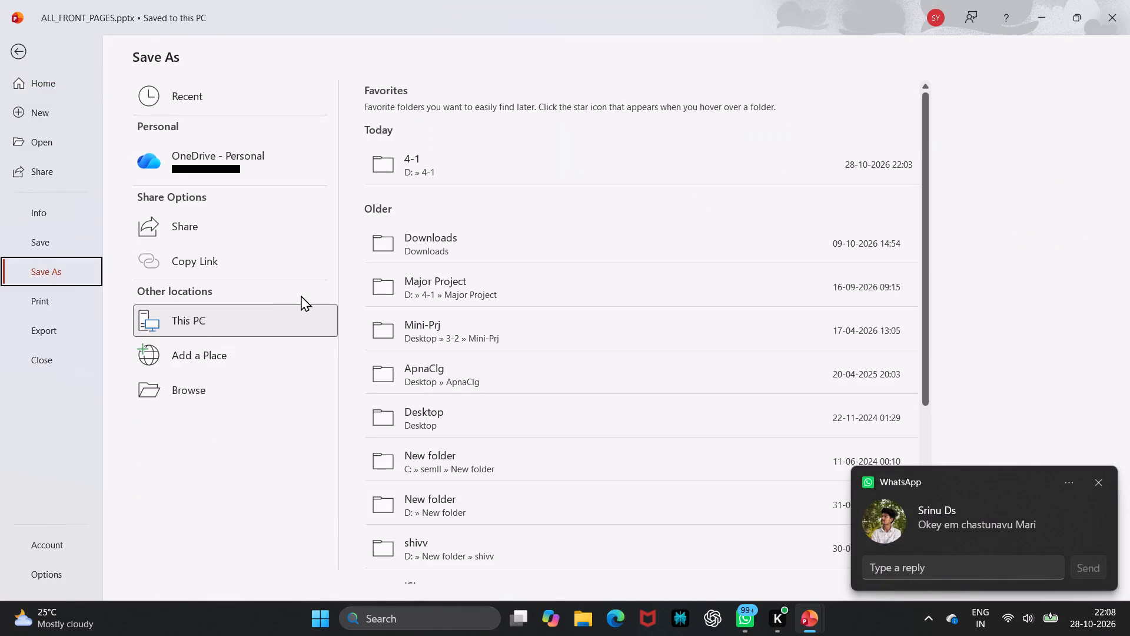
Save the presentation as a PowerPoint copy named "PULIIII FONTTTTT" in the 4-1 folder on the extra (D:) drive.
{"action": "double_click", "coordinate": [260, 324]}
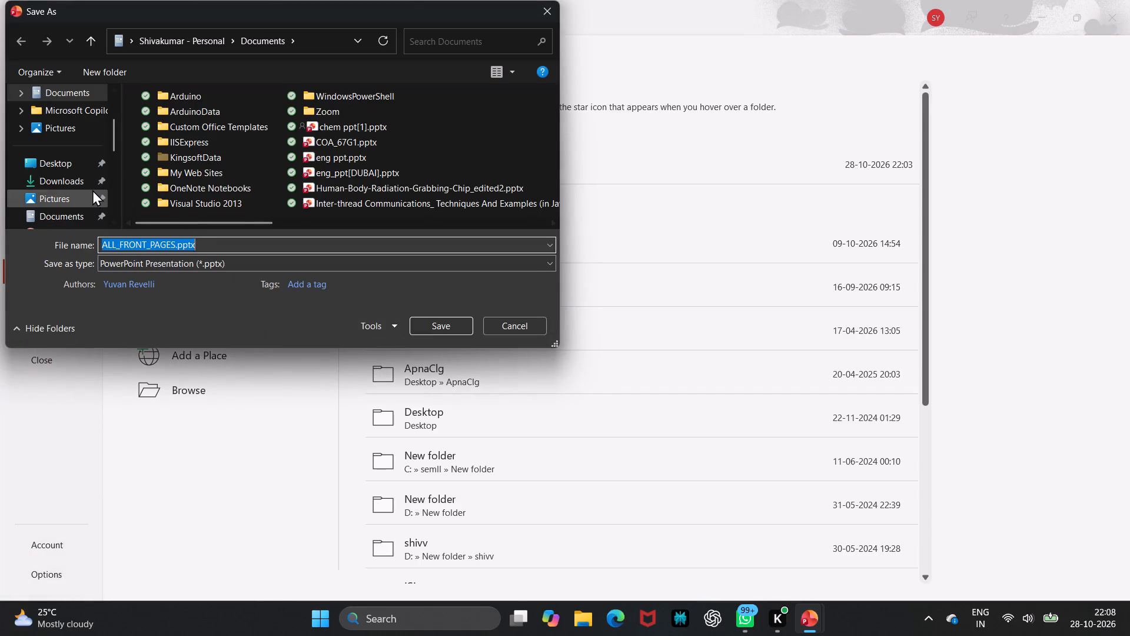
{"action": "scroll", "coordinate": [49, 203], "scroll_direction": "down", "scroll_amount": 1}
{"action": "left_click", "coordinate": [65, 168]}
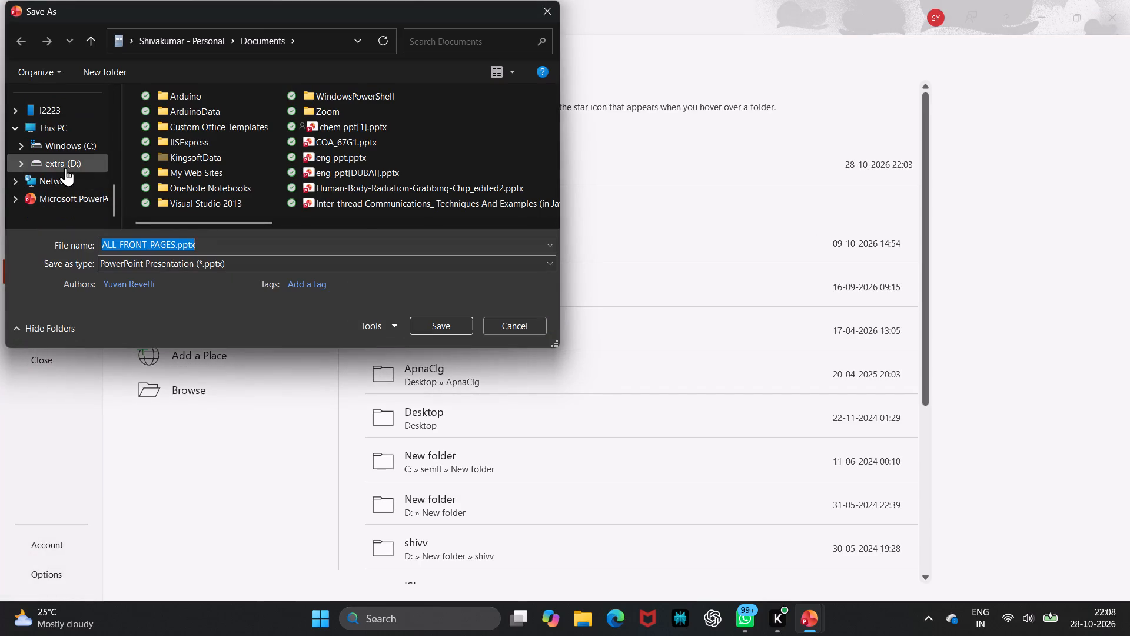
{"action": "double_click", "coordinate": [171, 152]}
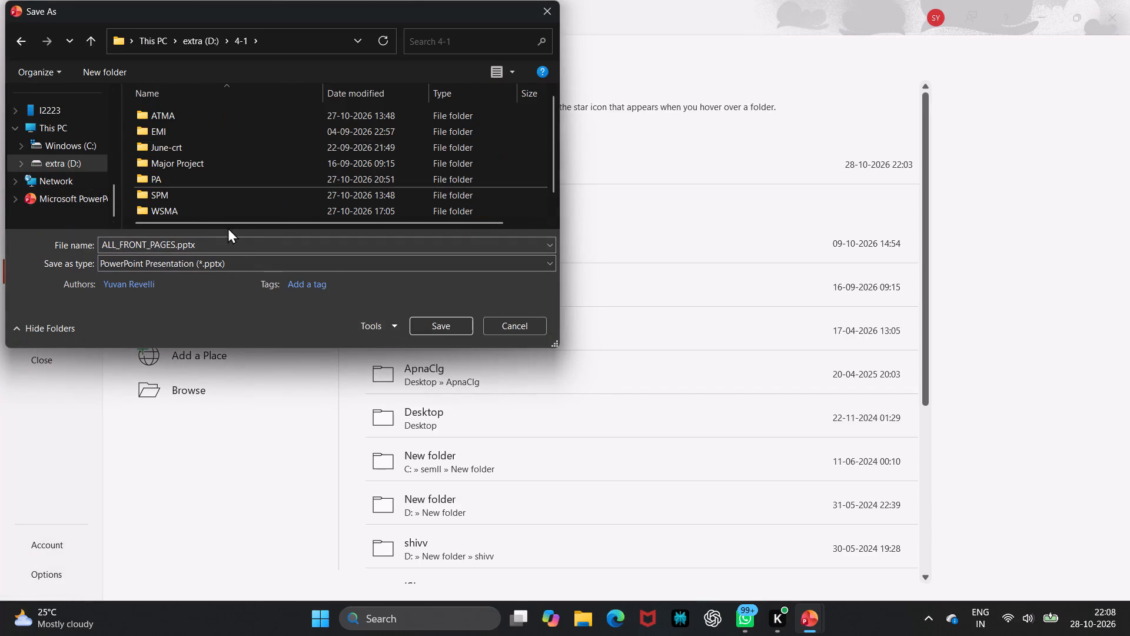
{"action": "left_click", "coordinate": [237, 241]}
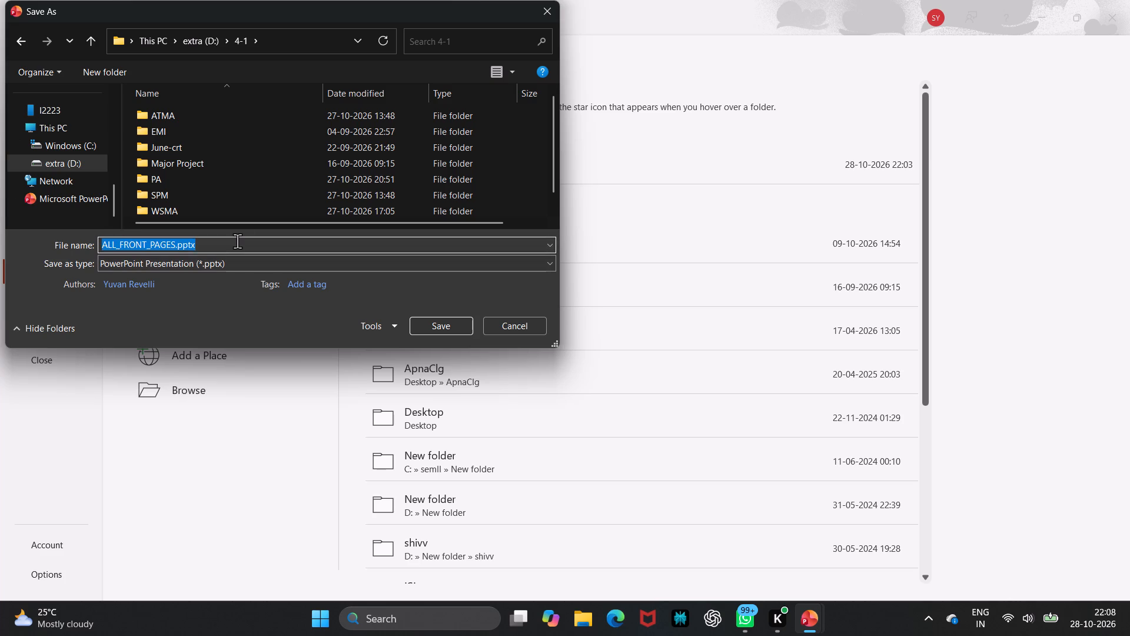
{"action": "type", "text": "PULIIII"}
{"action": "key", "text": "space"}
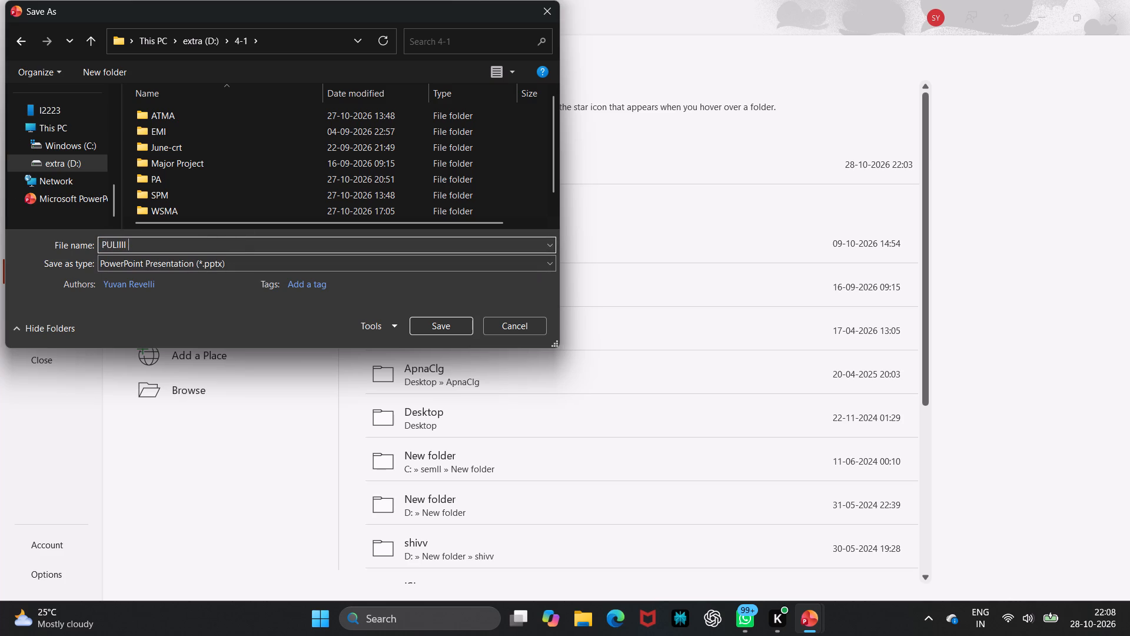
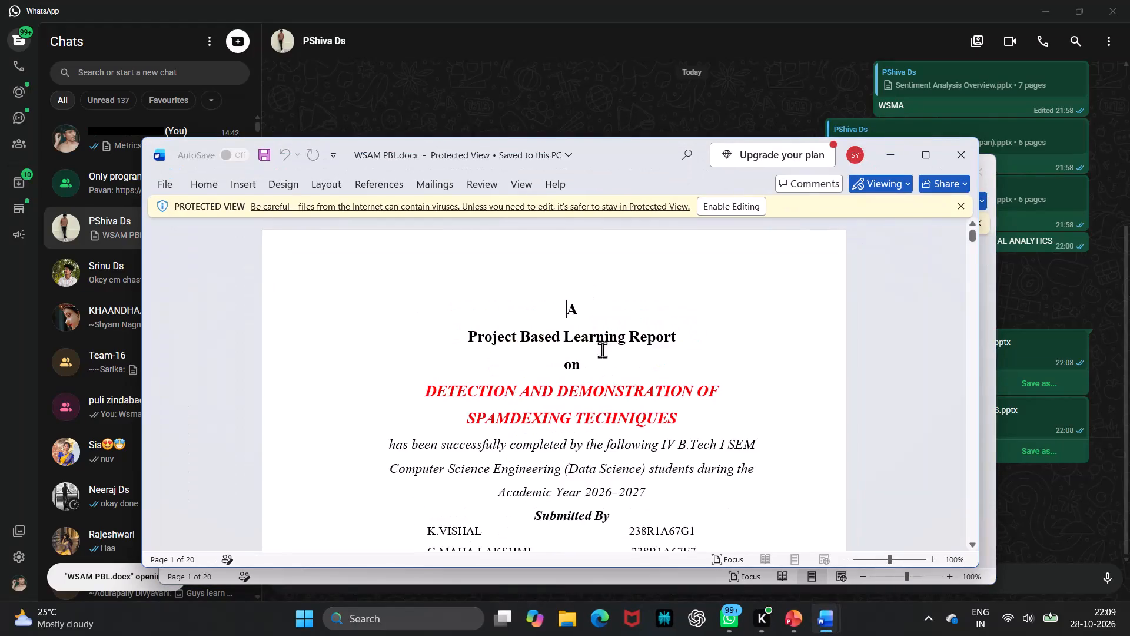
Look over the opening pages of the WSAM PBL.docx report in Word and close the document.
{"action": "scroll", "coordinate": [602, 350], "scroll_direction": "down", "scroll_amount": 3}
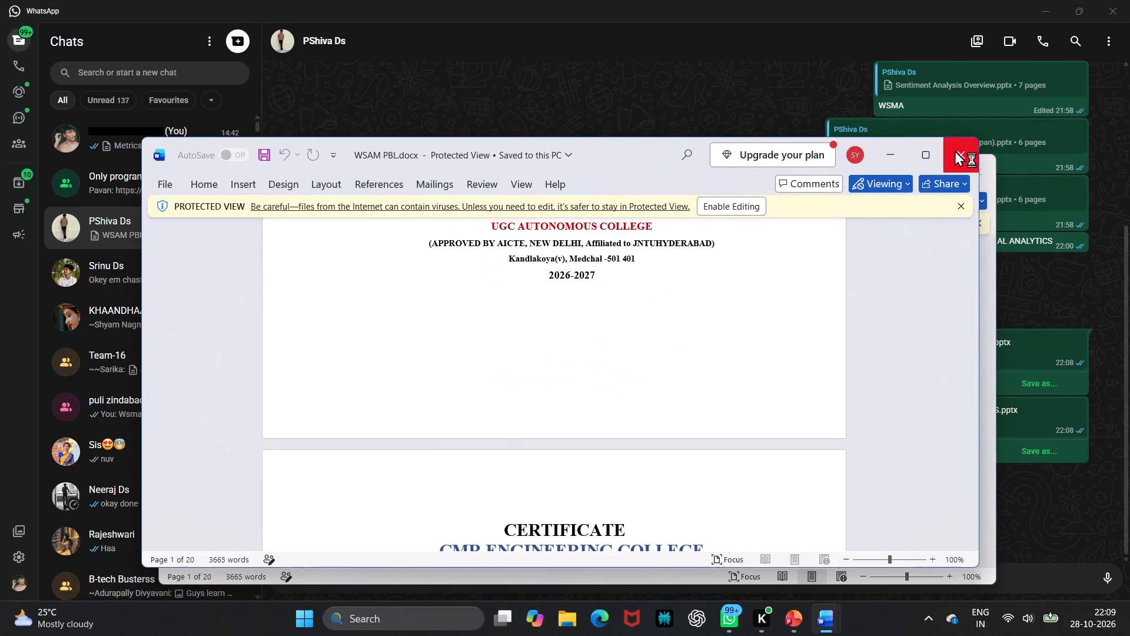
{"action": "left_click", "coordinate": [955, 150]}
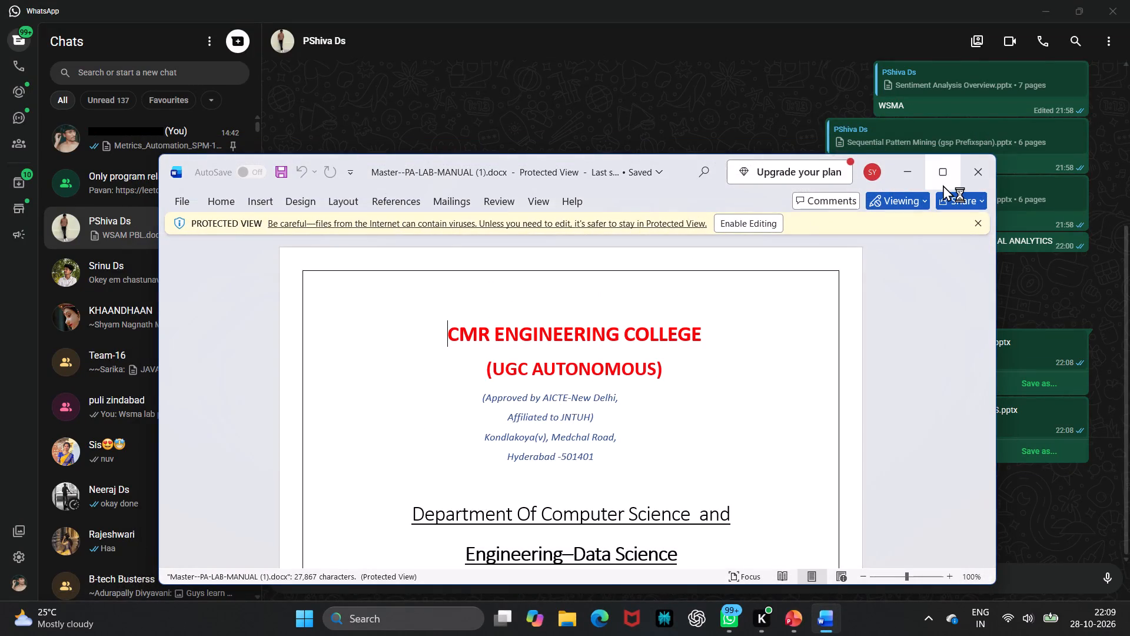
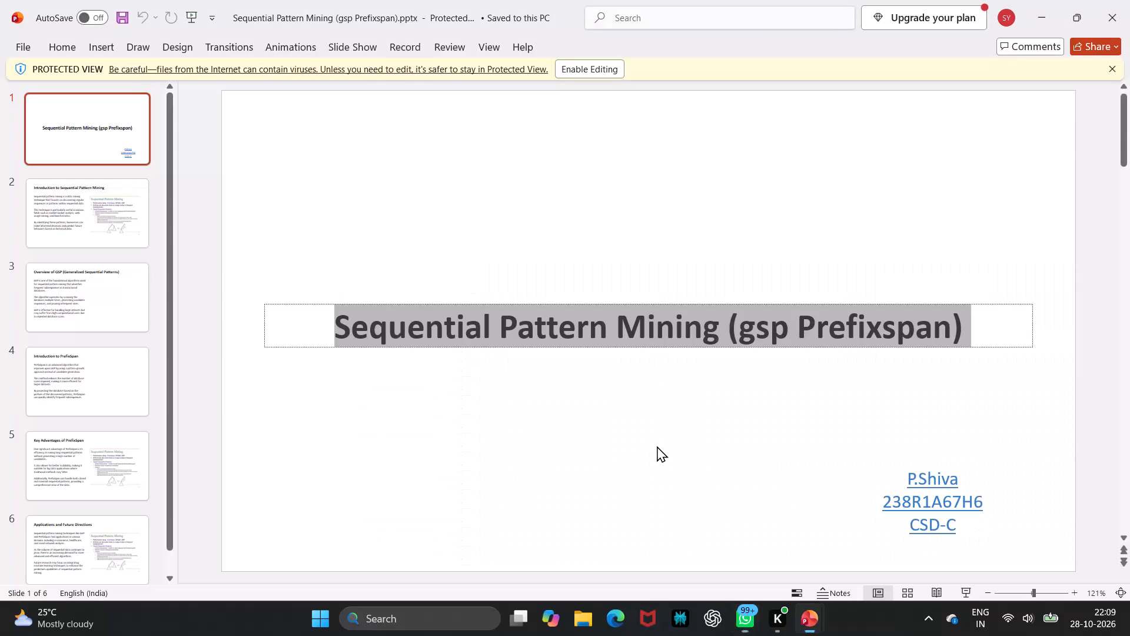
Look through the six slides of the Sequential Pattern Mining (gsp Prefixspan) presentation, from the title slide to Applications and Future Directions.
{"action": "left_click", "coordinate": [627, 420]}
{"action": "scroll", "coordinate": [89, 378], "scroll_direction": "down", "scroll_amount": 3}
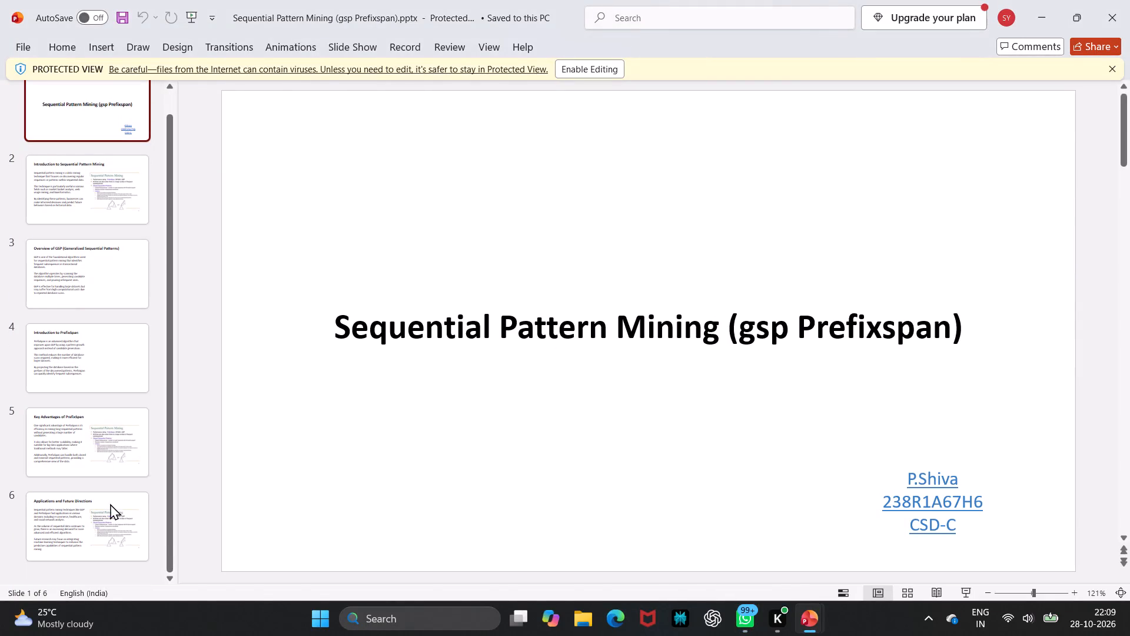
{"action": "scroll", "coordinate": [82, 389], "scroll_direction": "up", "scroll_amount": 5}
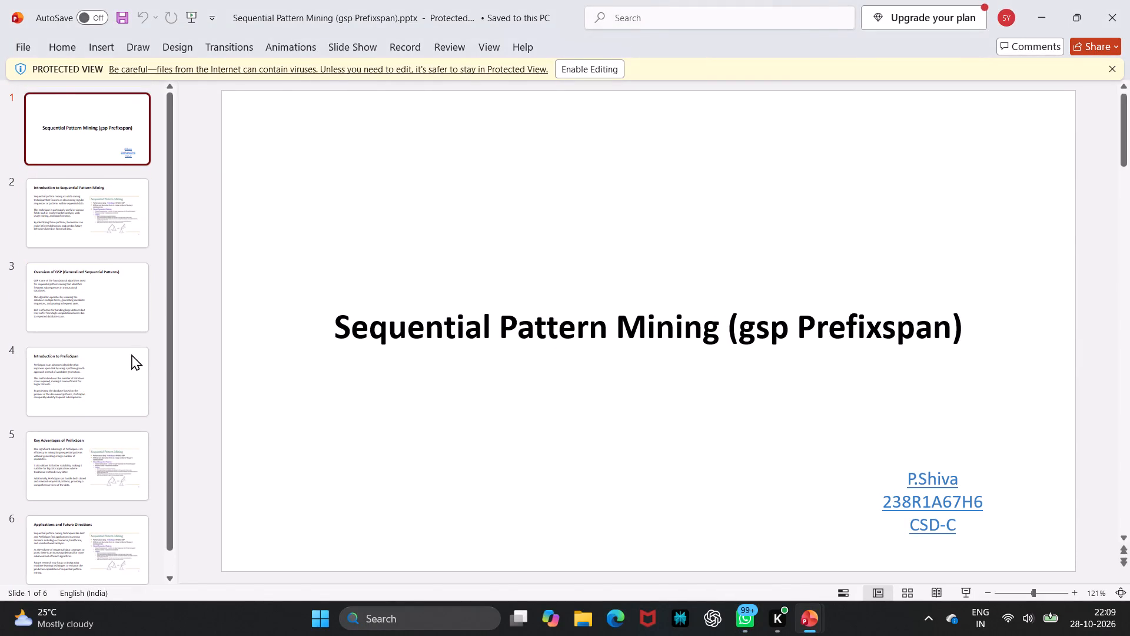
{"action": "scroll", "coordinate": [417, 342], "scroll_direction": "down", "scroll_amount": 2}
{"action": "scroll", "coordinate": [412, 140], "scroll_direction": "up", "scroll_amount": 9}
{"action": "scroll", "coordinate": [480, 332], "scroll_direction": "down", "scroll_amount": 7}
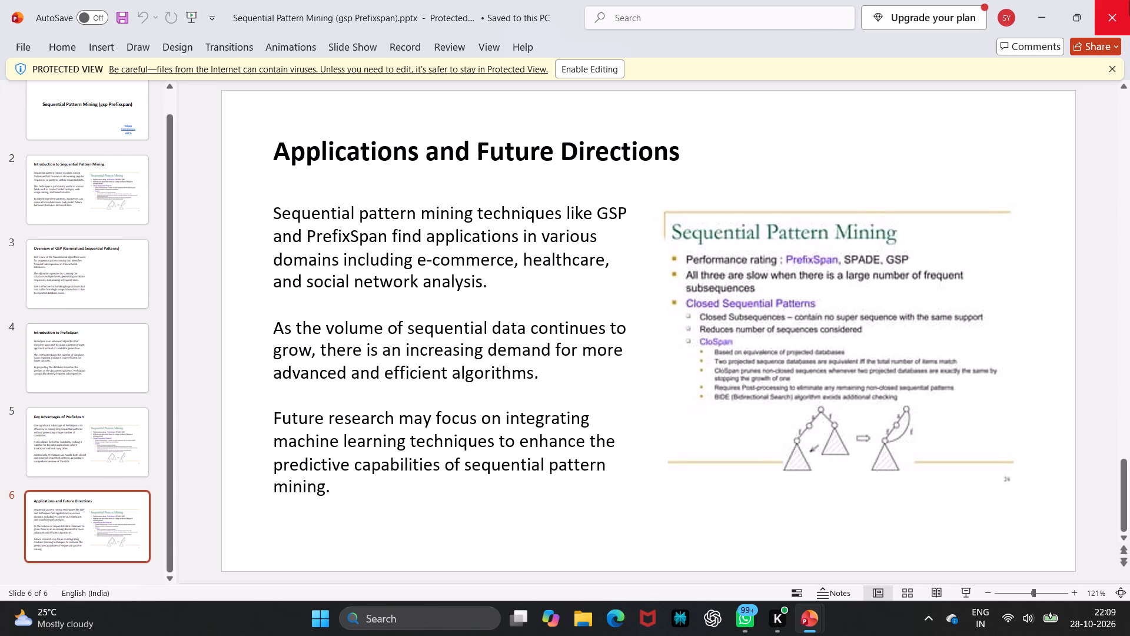
{"action": "scroll", "coordinate": [740, 249], "scroll_direction": "up", "scroll_amount": 3}
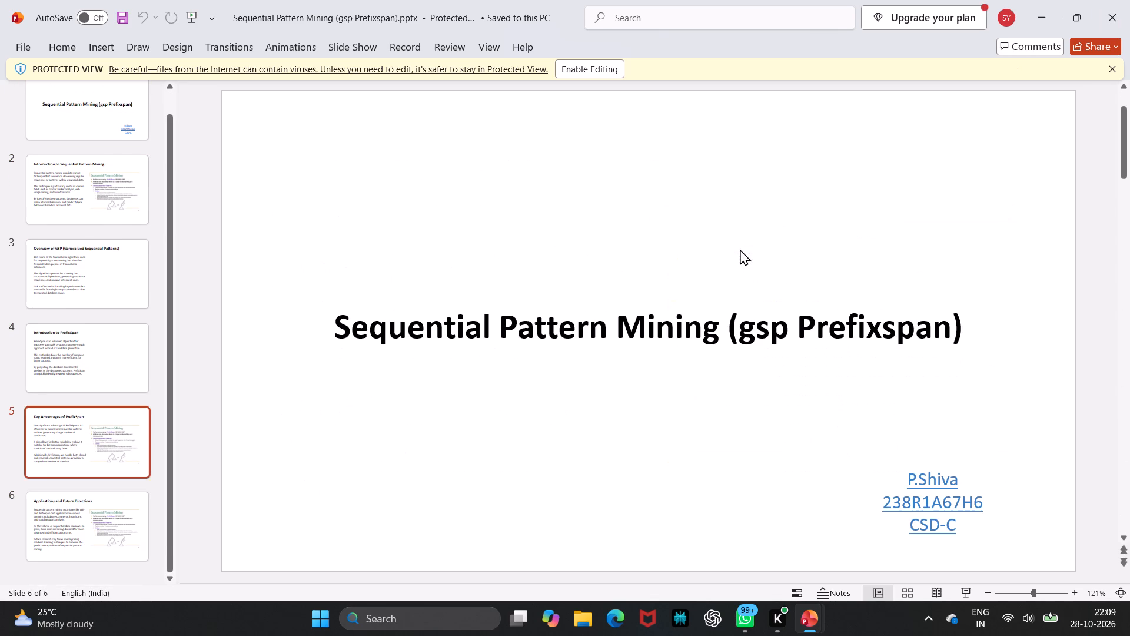
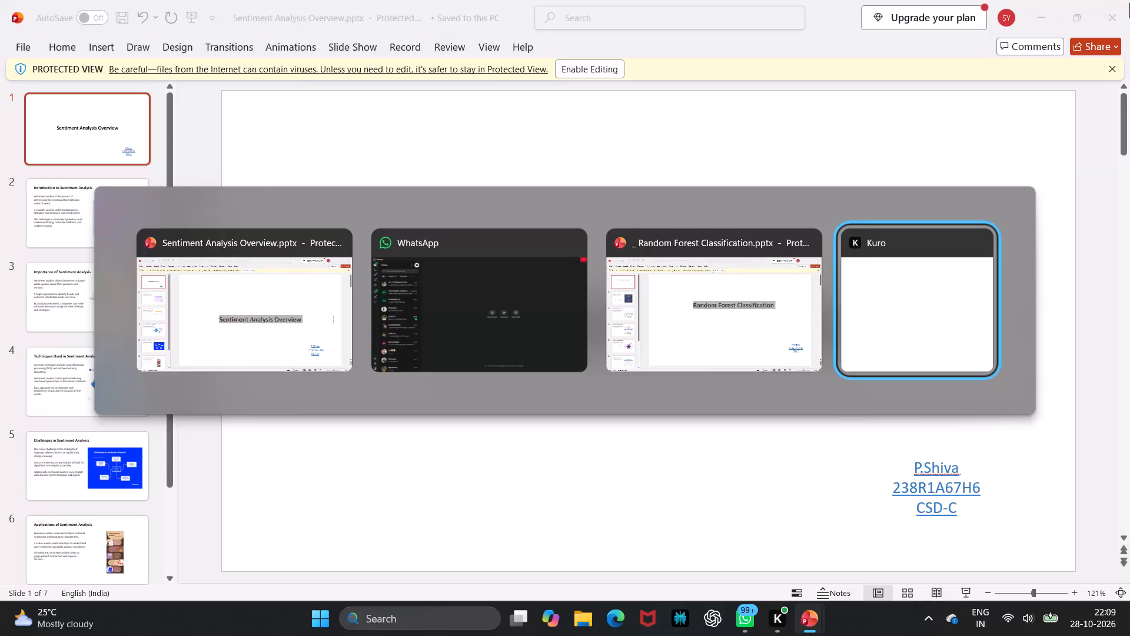
Close the Sentiment Analysis Overview presentation.
{"action": "left_click", "coordinate": [1129, 2]}
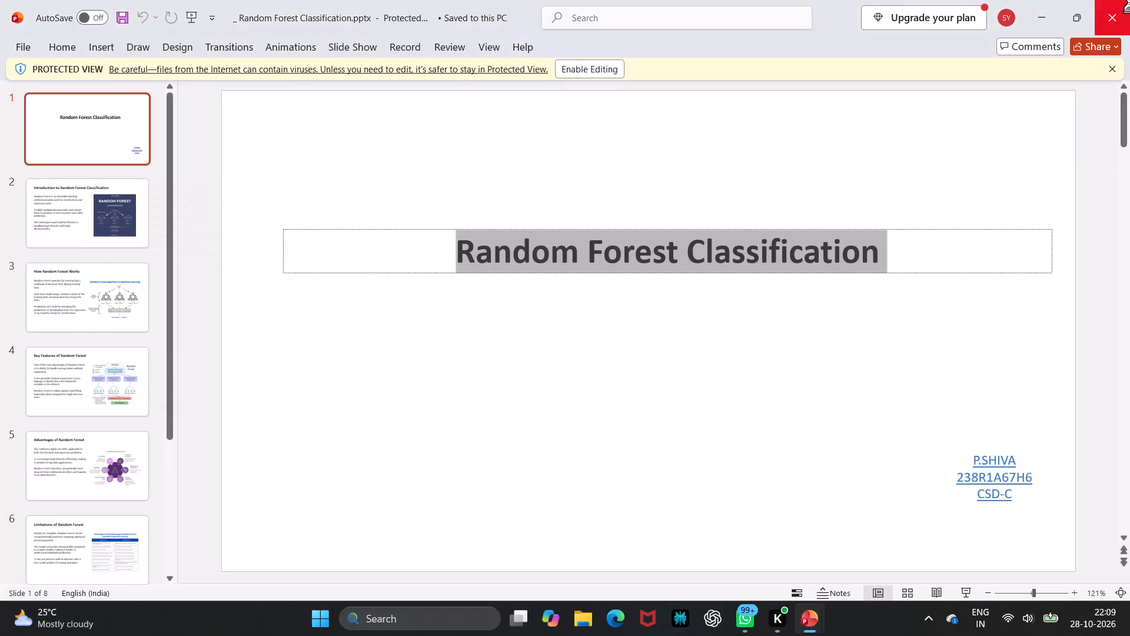
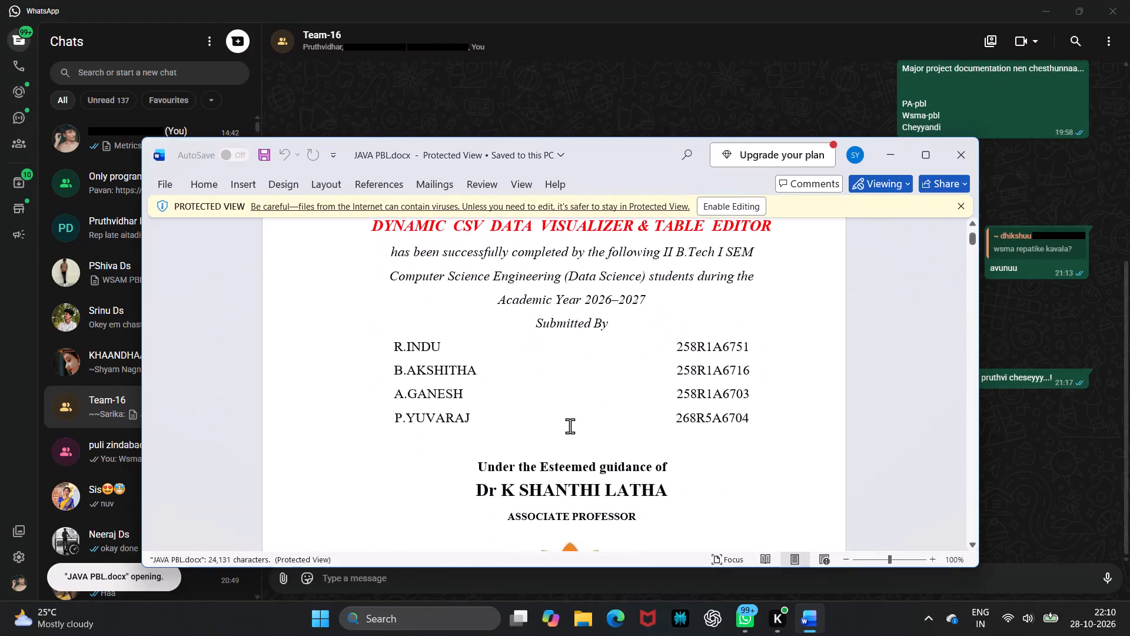
Review the front matter of the JAVA PBL document, from the title page through the certificate and declaration to the acknowledgment.
{"action": "scroll", "coordinate": [570, 426], "scroll_direction": "up", "scroll_amount": 1}
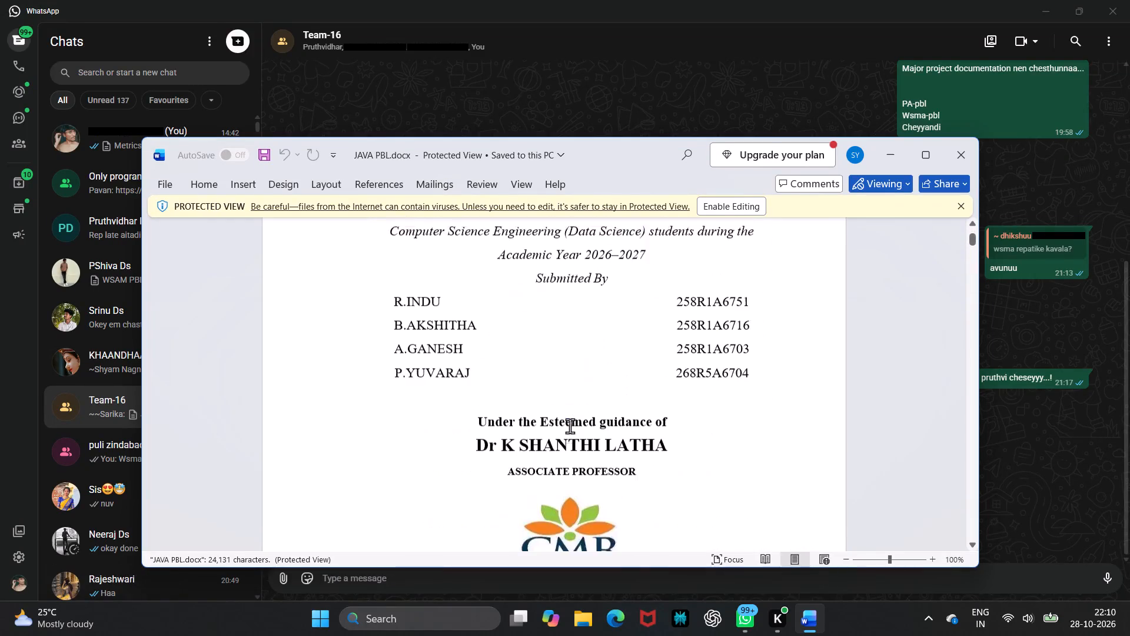
{"action": "scroll", "coordinate": [570, 426], "scroll_direction": "up", "scroll_amount": 1}
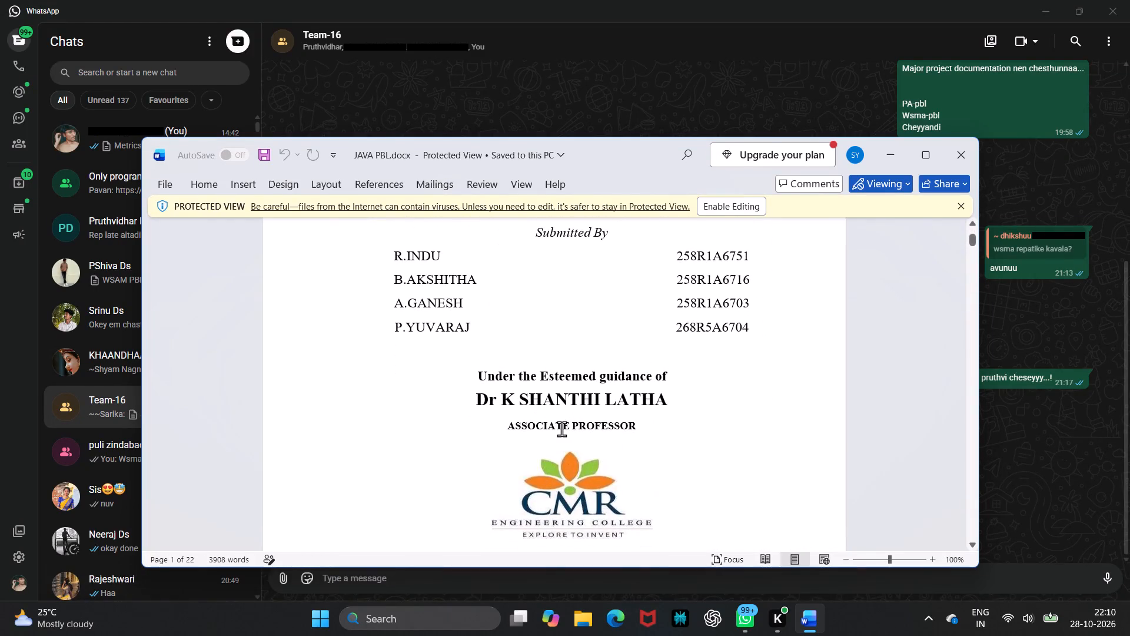
{"action": "scroll", "coordinate": [561, 429], "scroll_direction": "down", "scroll_amount": 3}
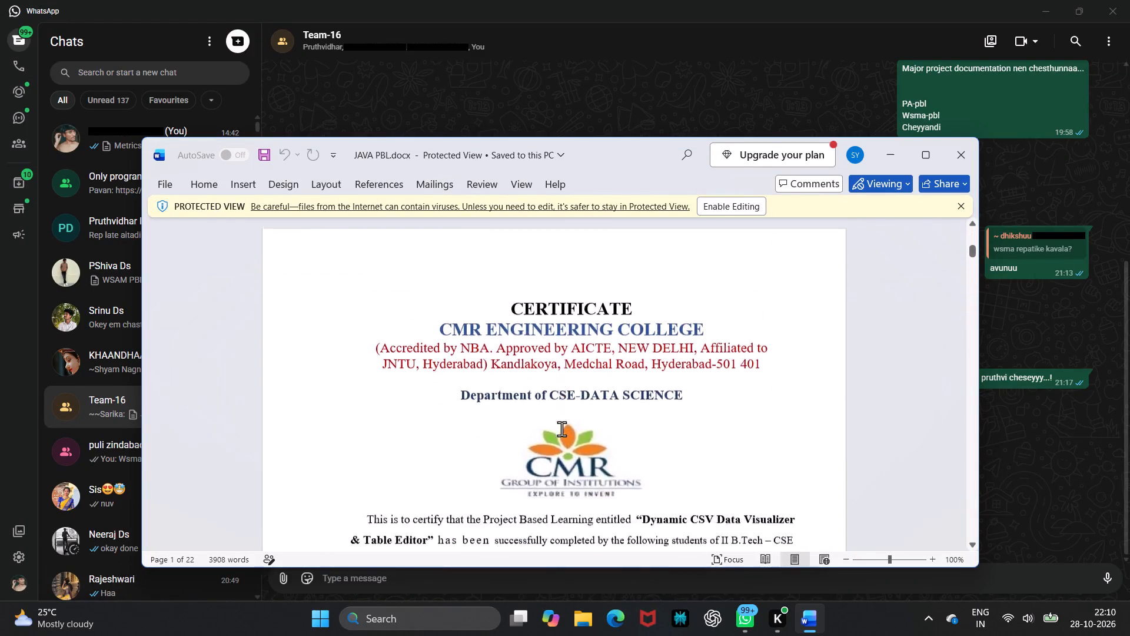
{"action": "scroll", "coordinate": [561, 429], "scroll_direction": "down", "scroll_amount": 5}
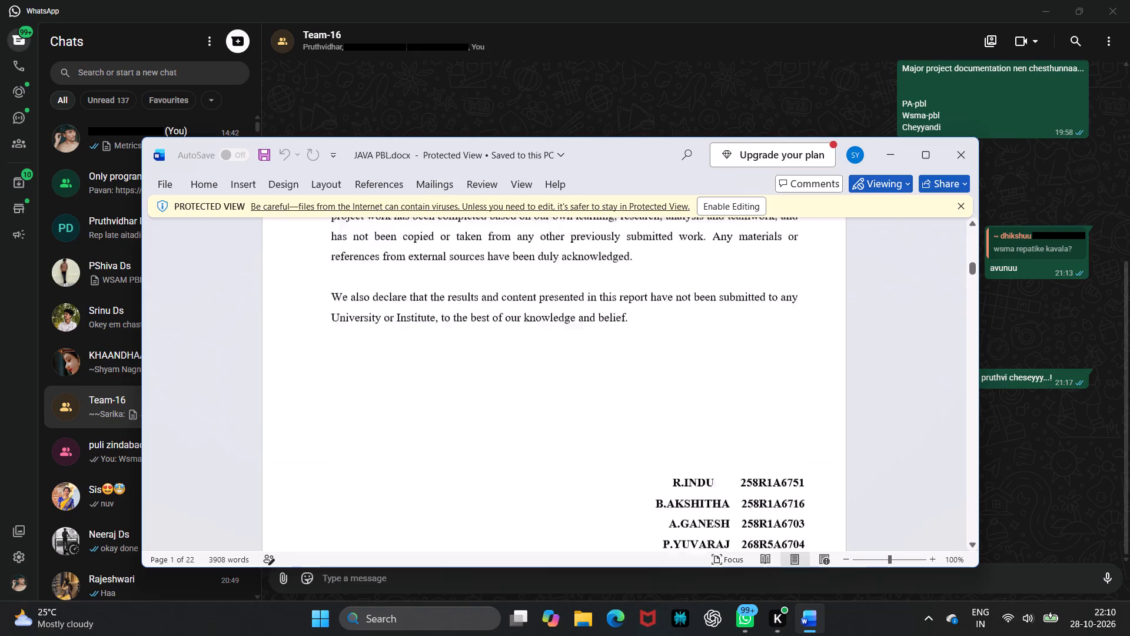
{"action": "scroll", "coordinate": [561, 429], "scroll_direction": "down", "scroll_amount": 2}
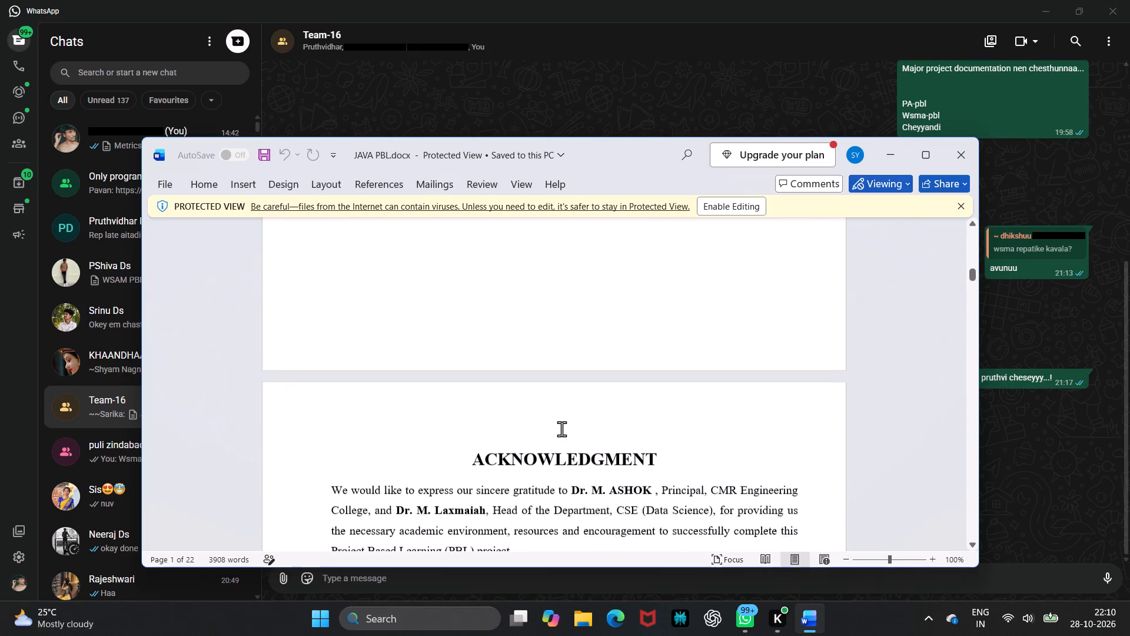
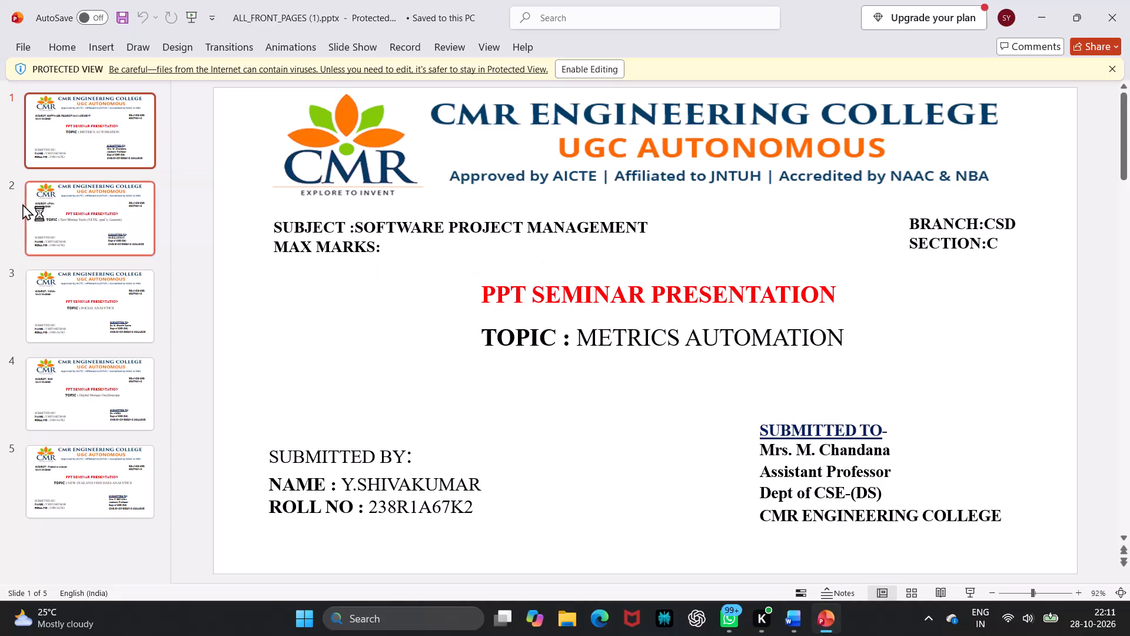
Review the subject, topic and submission details on all five slides of the ALL_FRONT_PAGES (1) presentation, from Software Project Management to Predictive Analysis.
{"action": "left_click", "coordinate": [85, 210]}
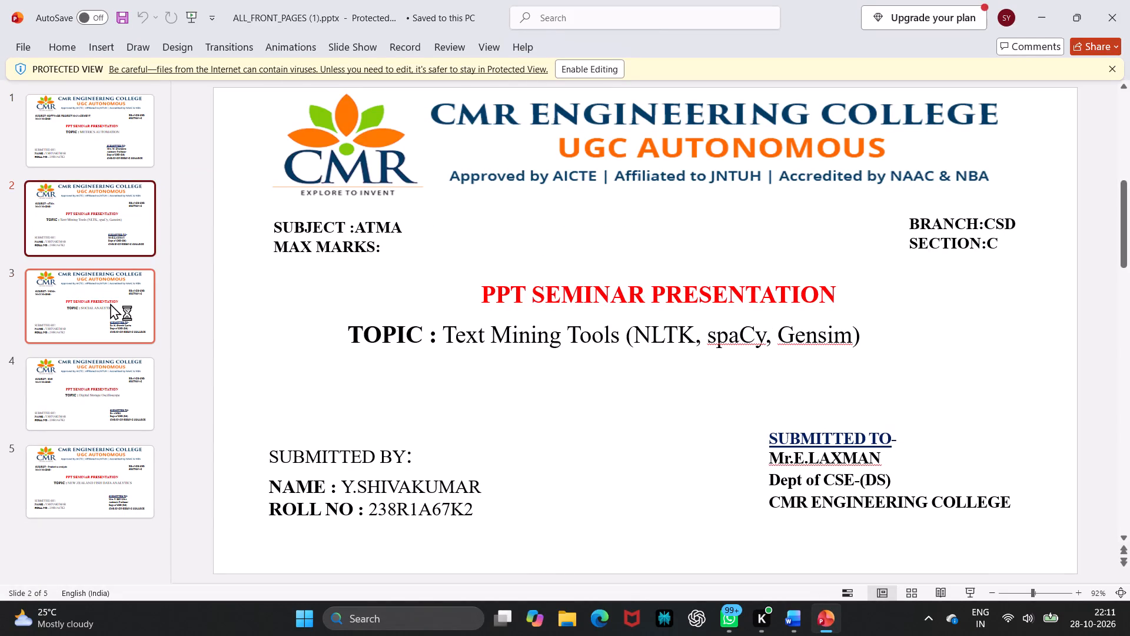
{"action": "left_click", "coordinate": [110, 303]}
{"action": "left_click", "coordinate": [119, 385]}
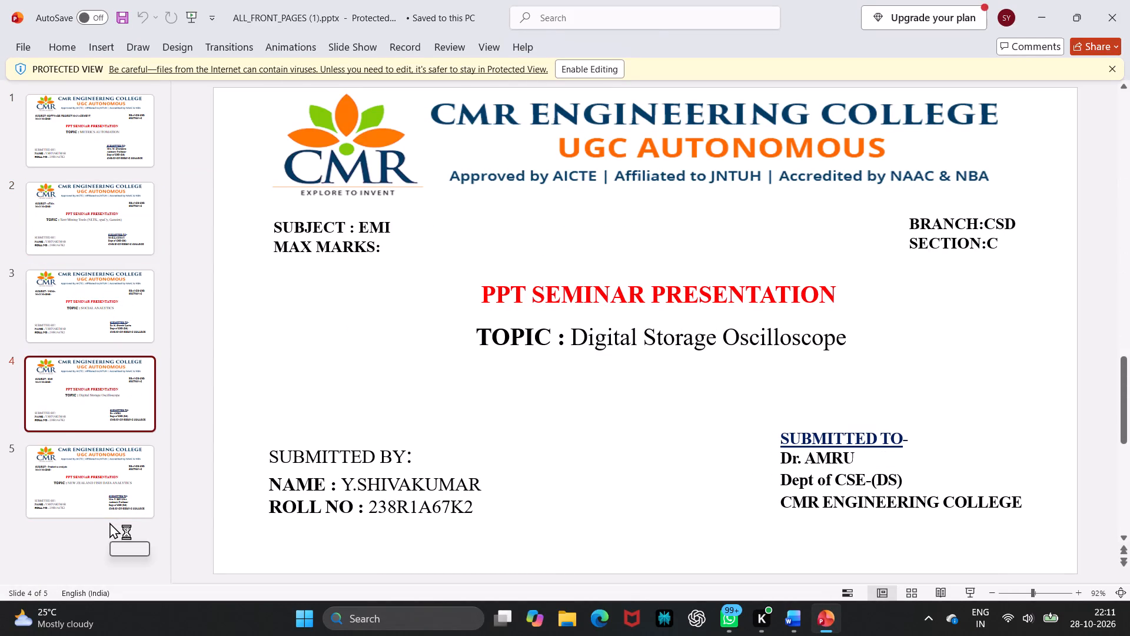
{"action": "left_click", "coordinate": [109, 522]}
{"action": "left_click", "coordinate": [98, 480]}
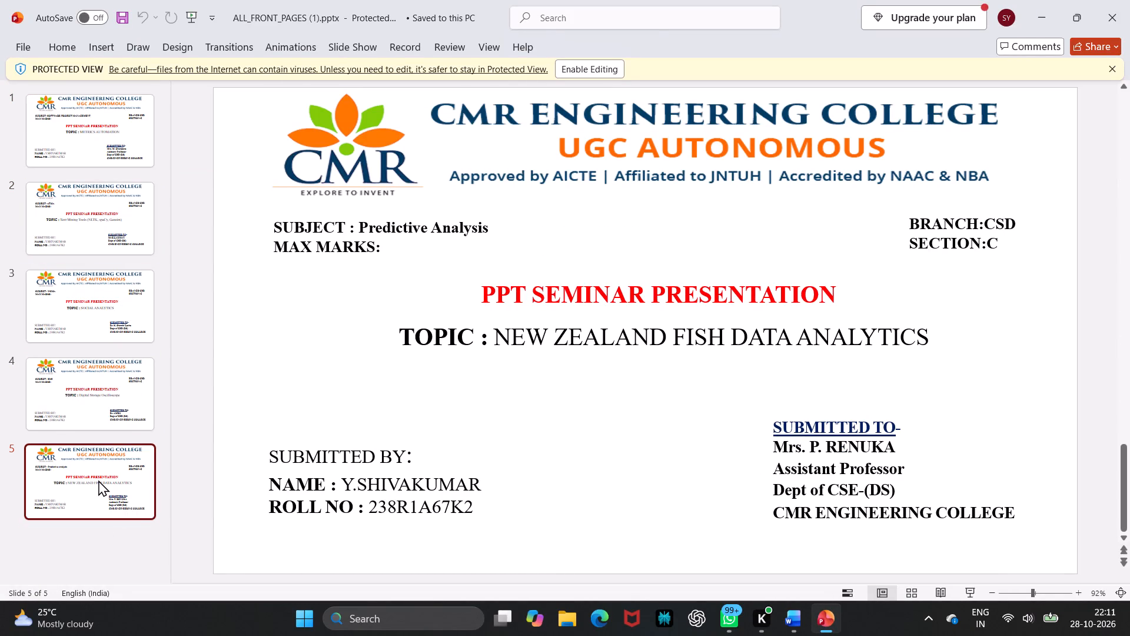
{"action": "scroll", "coordinate": [98, 480], "scroll_direction": "down", "scroll_amount": 2}
{"action": "left_click", "coordinate": [117, 559]}
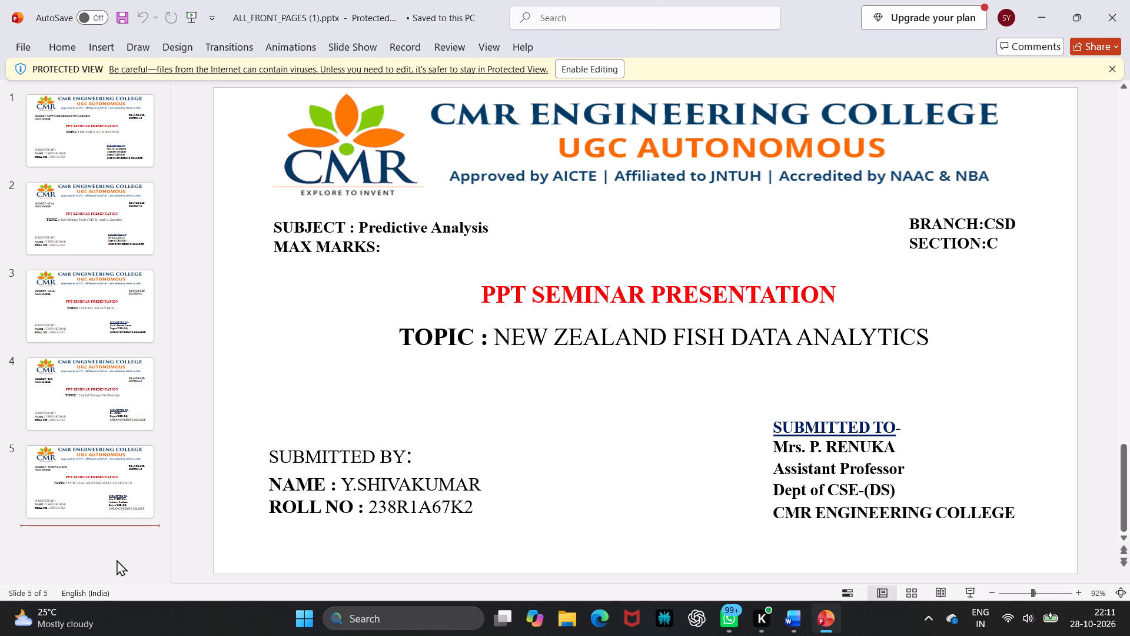
{"action": "scroll", "coordinate": [115, 405], "scroll_direction": "up", "scroll_amount": 7}
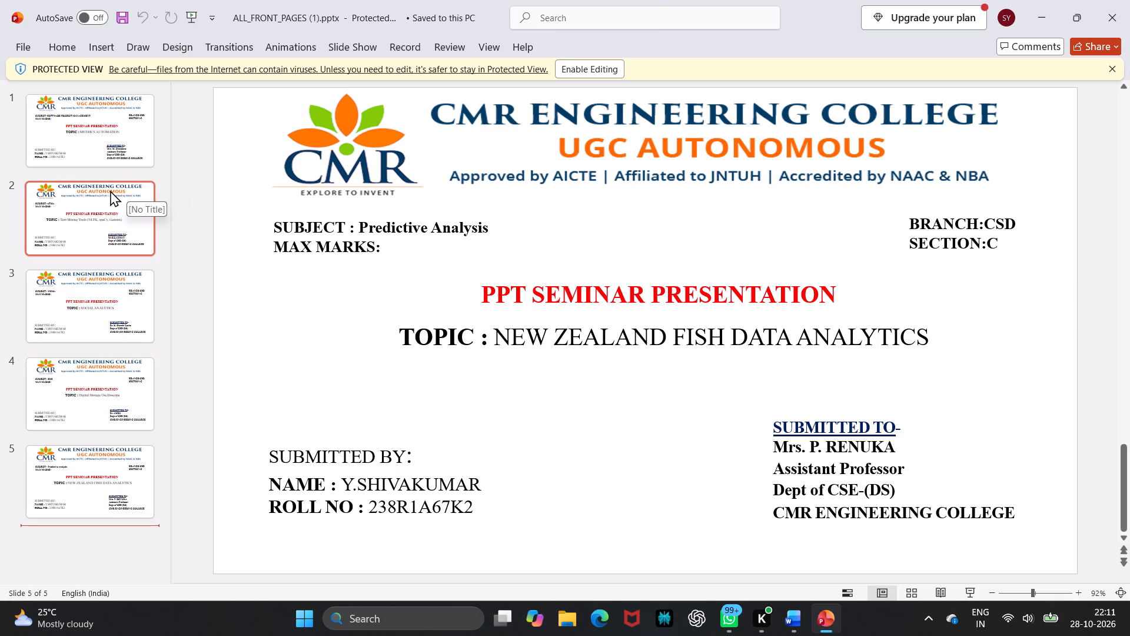
{"action": "left_click", "coordinate": [117, 138]}
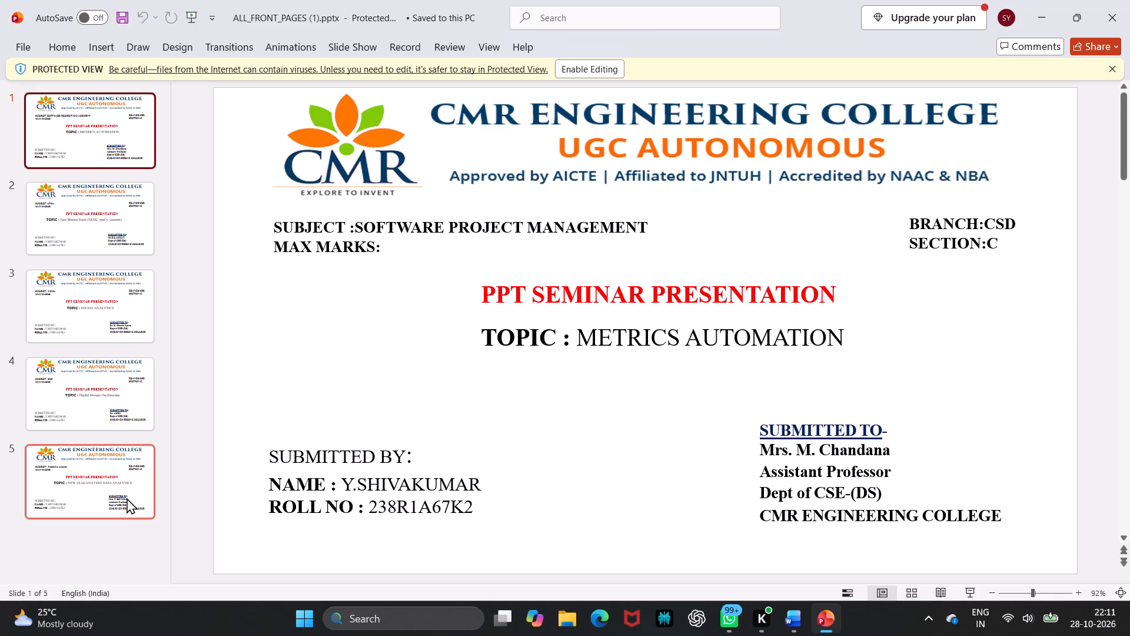
{"action": "left_click", "coordinate": [91, 489]}
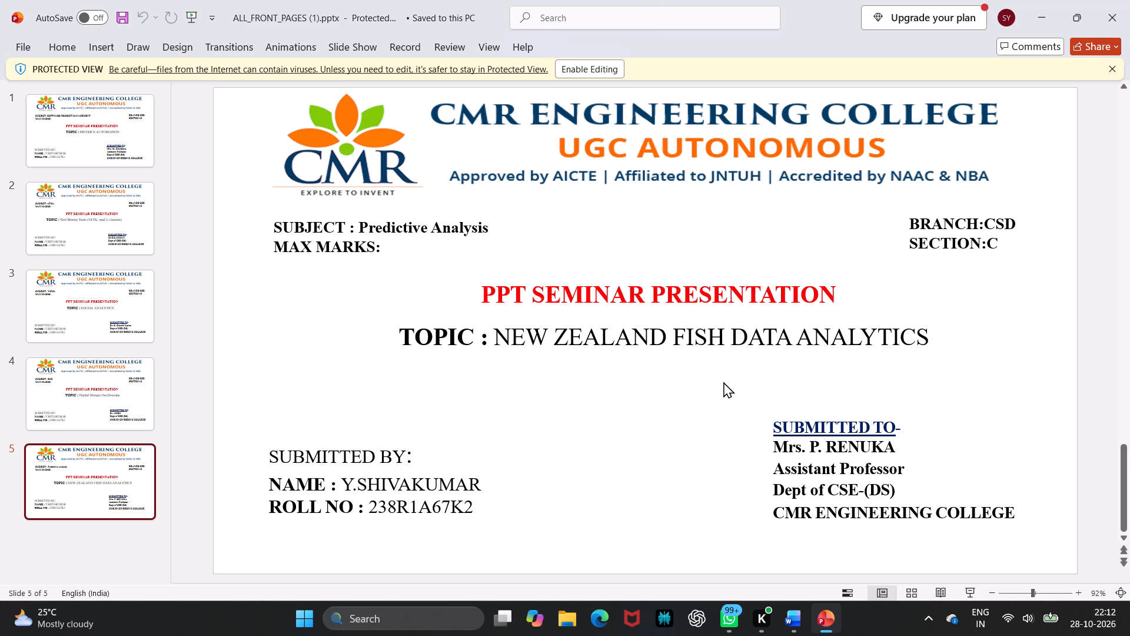
Enable editing and add a second topic line, USING REGRESSION AND DECISION TREE, on the Predictive Analysis slide.
{"action": "left_click", "coordinate": [933, 334]}
{"action": "left_click", "coordinate": [594, 65]}
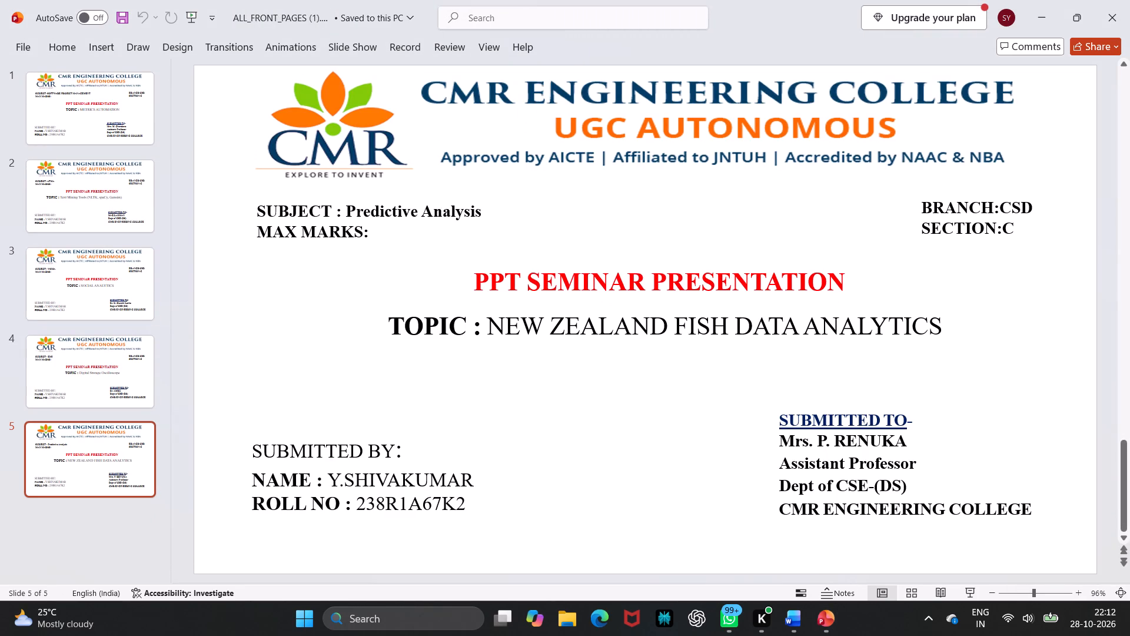
{"action": "left_click", "coordinate": [946, 328]}
{"action": "left_click", "coordinate": [939, 329]}
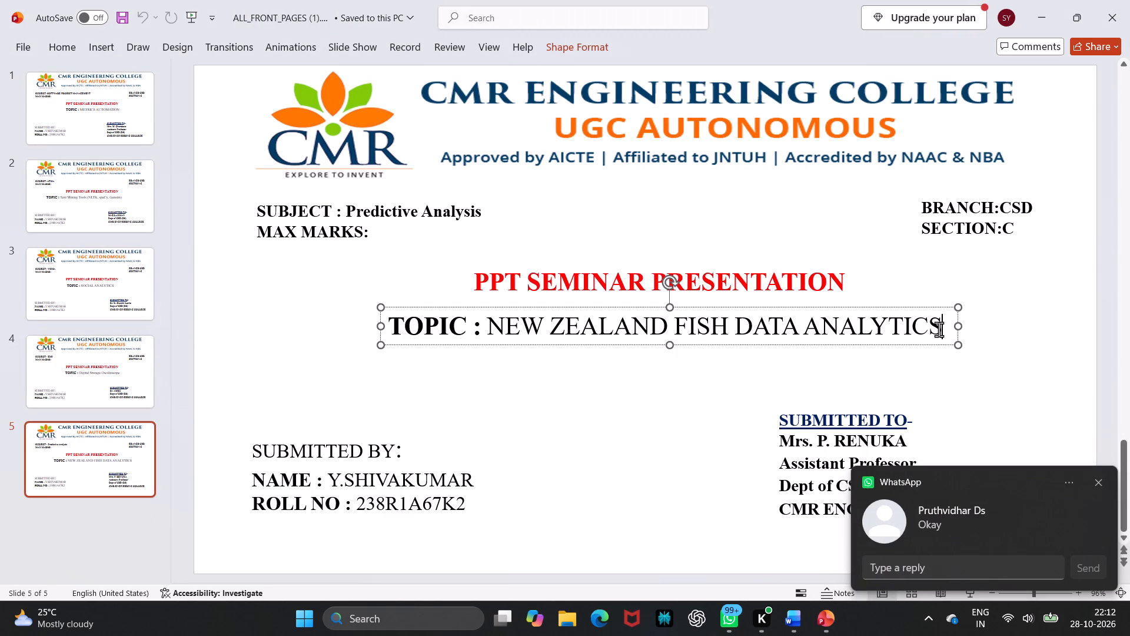
{"action": "key", "text": "Return"}
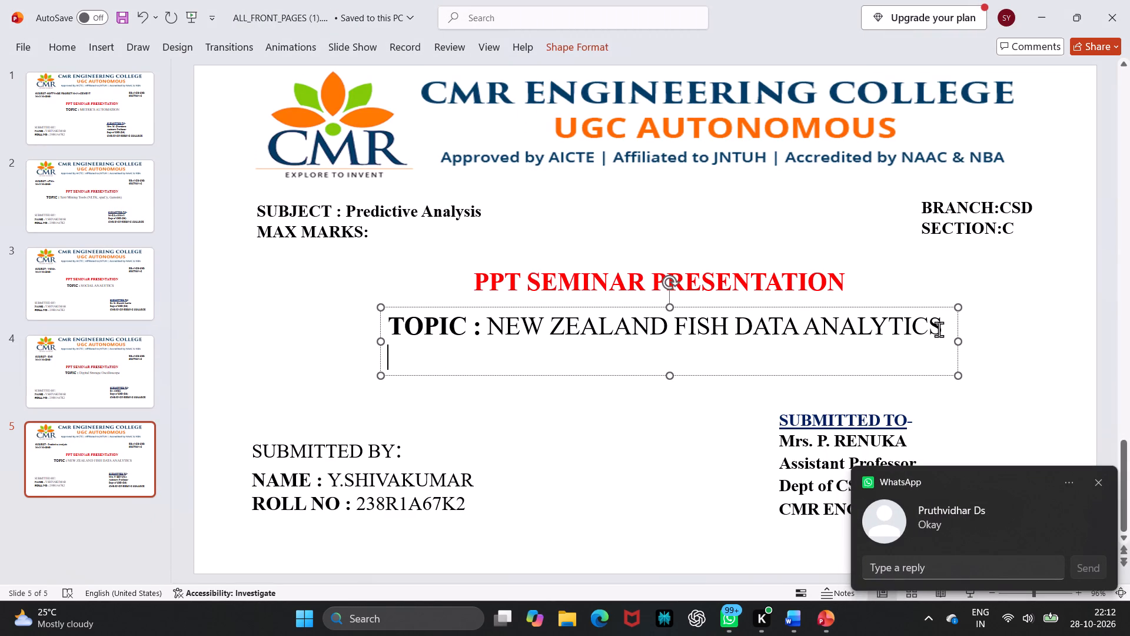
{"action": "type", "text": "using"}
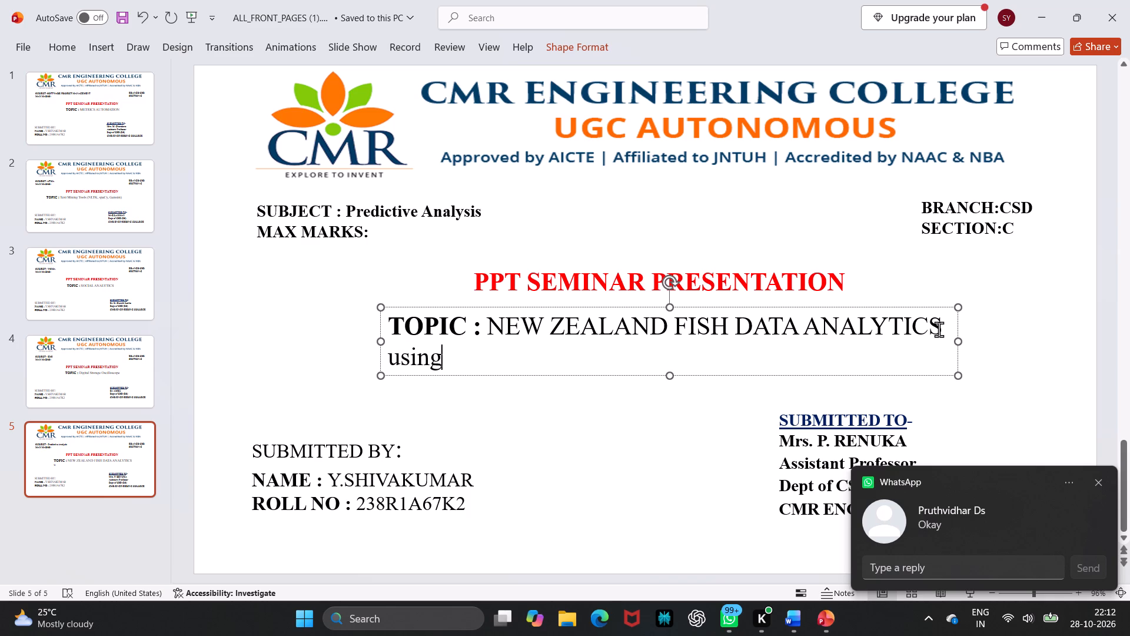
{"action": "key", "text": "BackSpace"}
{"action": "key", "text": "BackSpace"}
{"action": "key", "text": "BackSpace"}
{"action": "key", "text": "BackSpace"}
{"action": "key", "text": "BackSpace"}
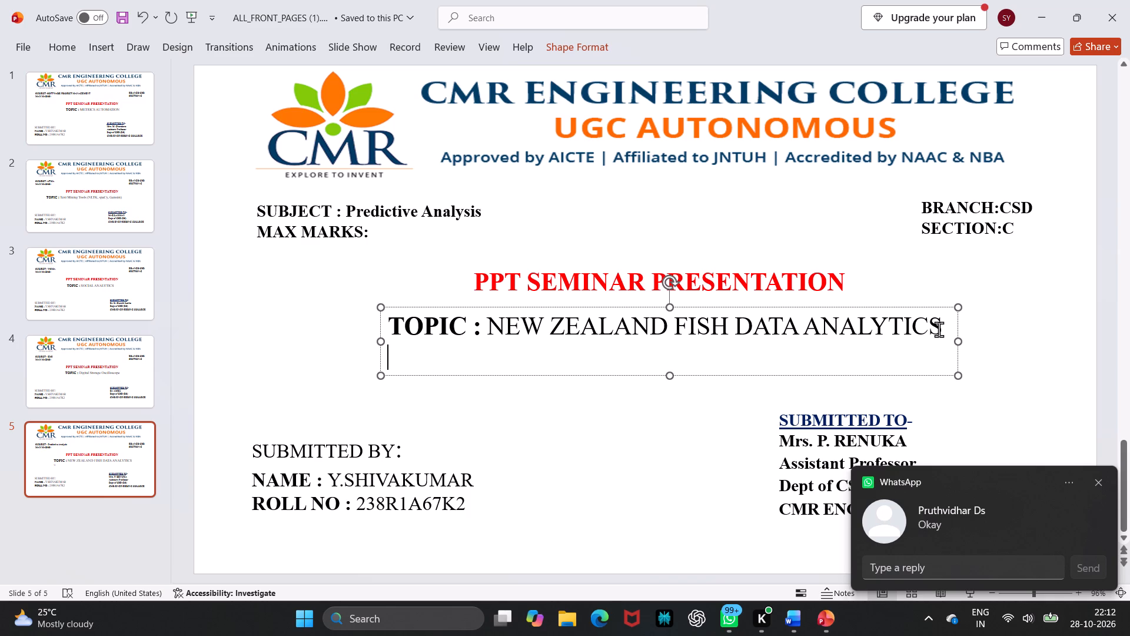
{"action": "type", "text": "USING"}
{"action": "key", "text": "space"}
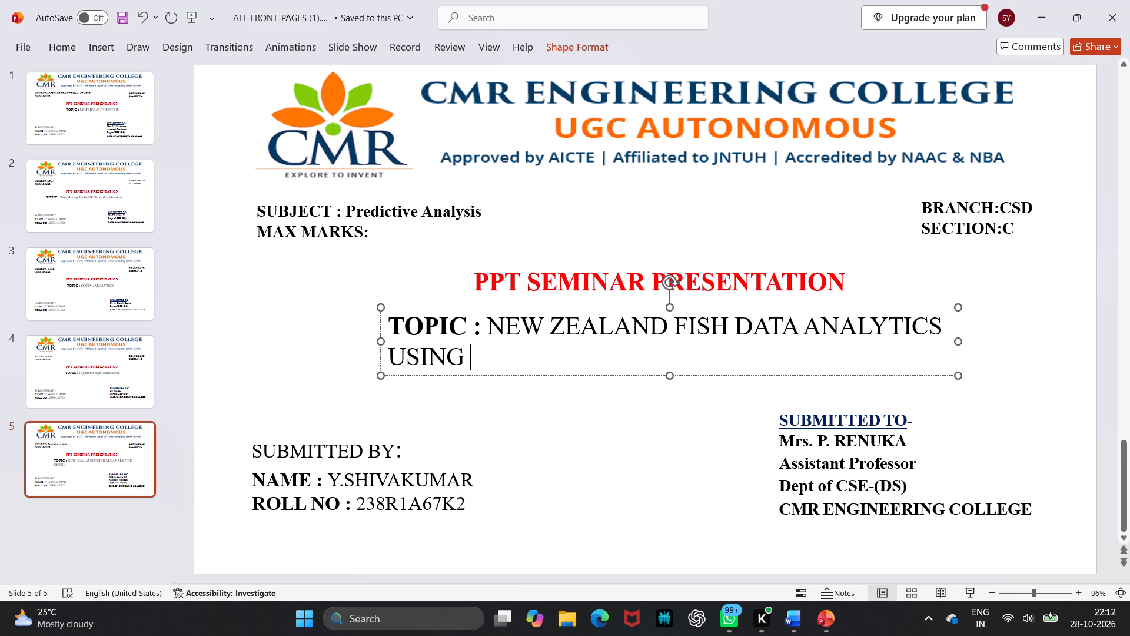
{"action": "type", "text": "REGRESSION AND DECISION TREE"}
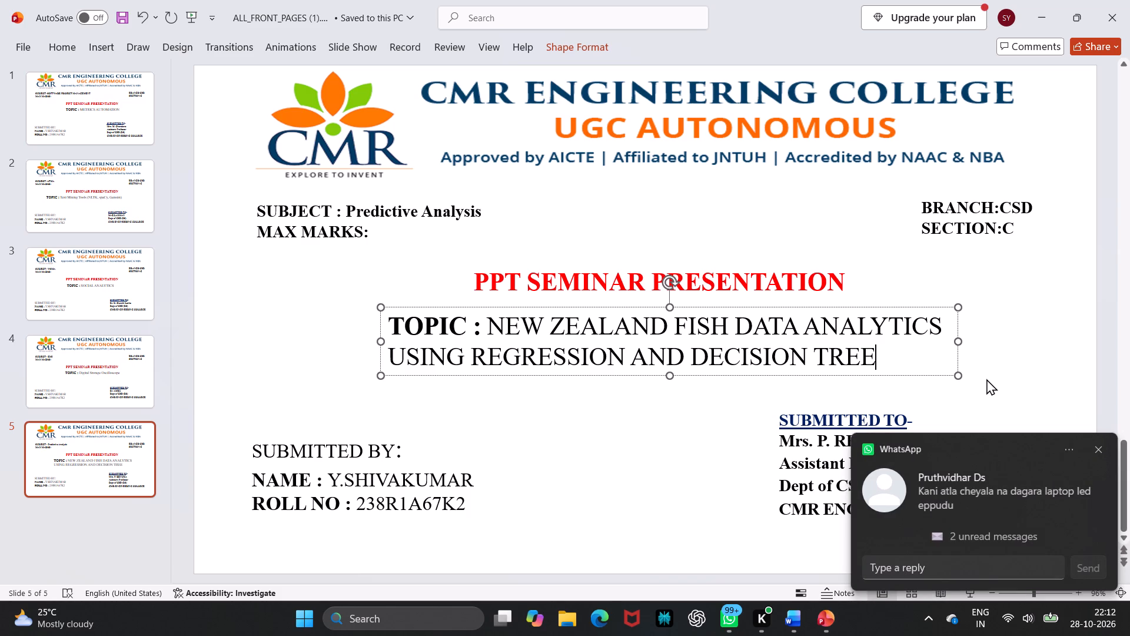
Widen the topic text box slightly and centre its two lines of text on the Predictive Analysis slide.
{"action": "left_click_drag", "start_coordinate": [958, 373], "coordinate": [972, 383]}
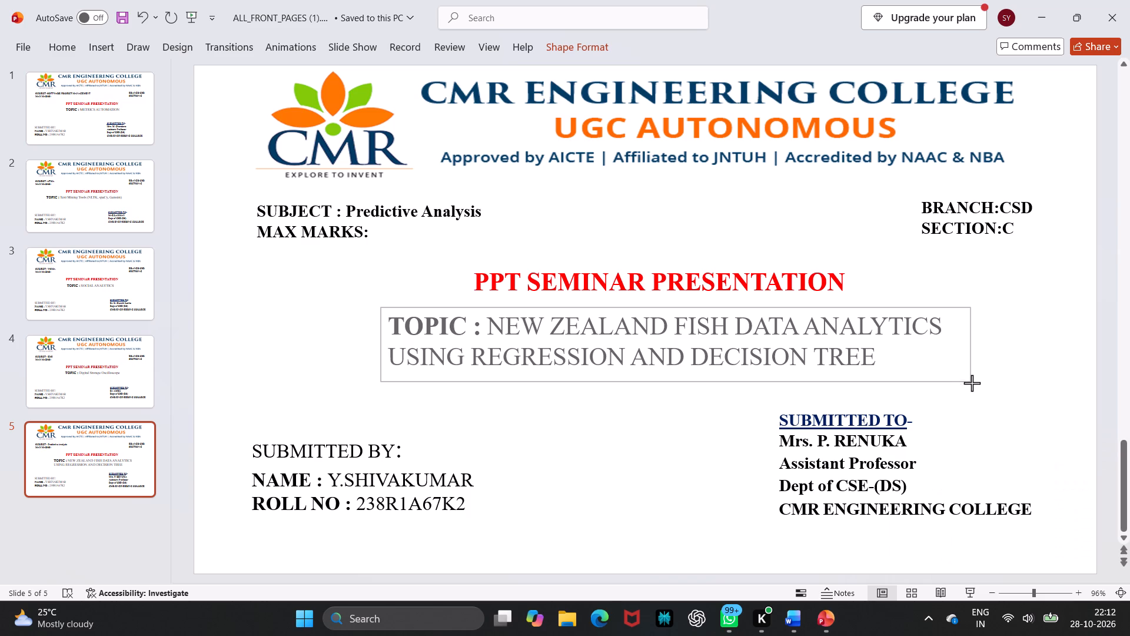
{"action": "left_click_drag", "start_coordinate": [972, 383], "coordinate": [965, 387]}
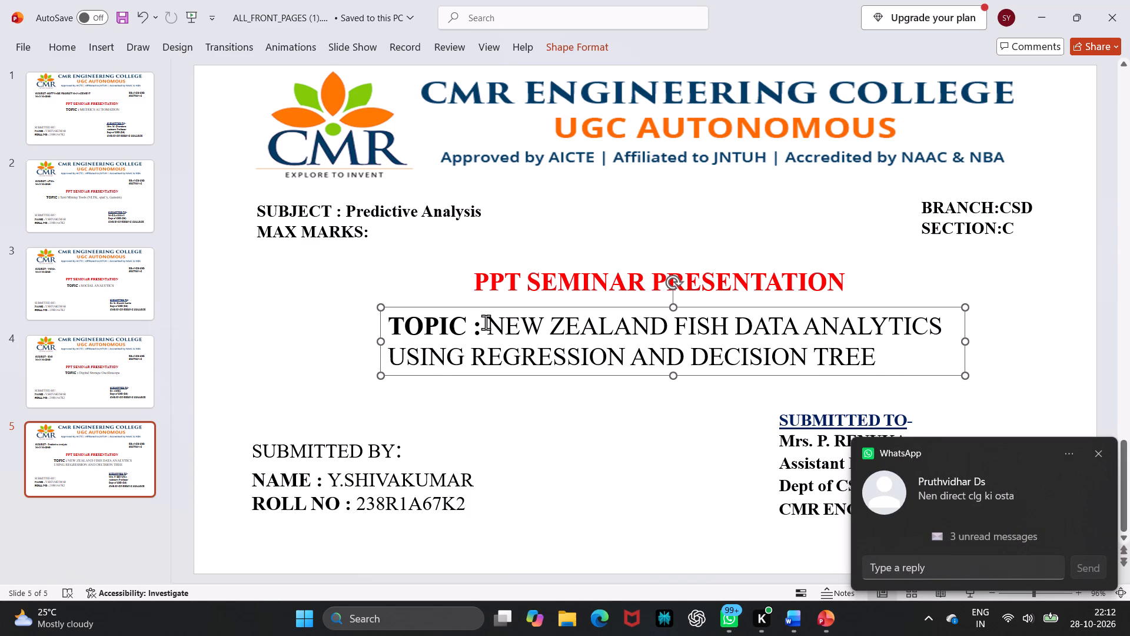
{"action": "left_click_drag", "start_coordinate": [486, 322], "coordinate": [870, 355]}
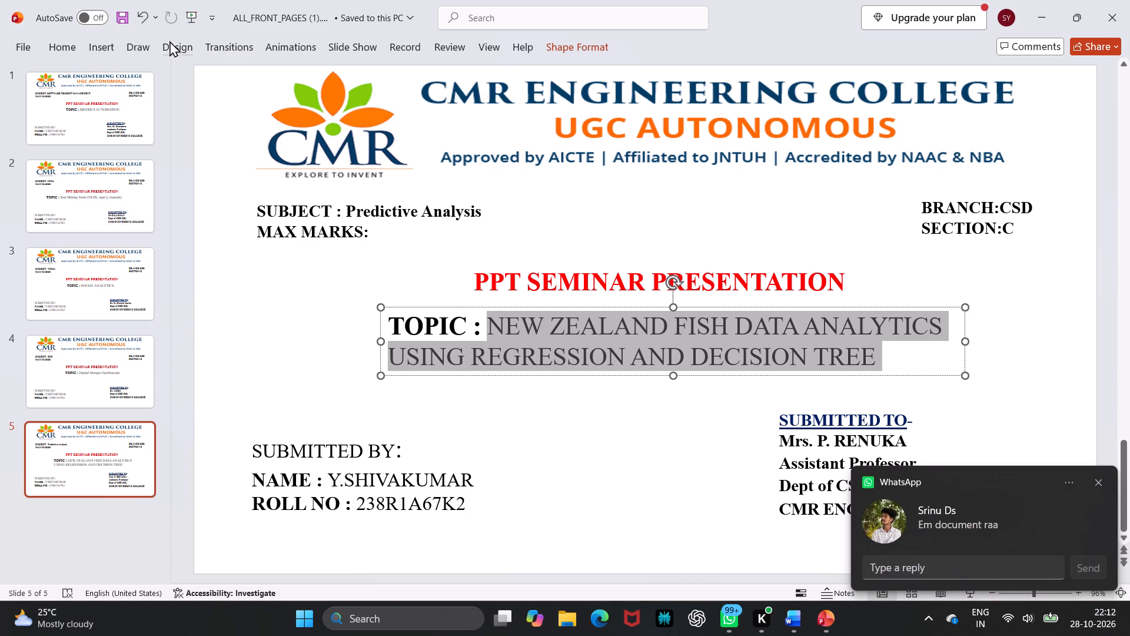